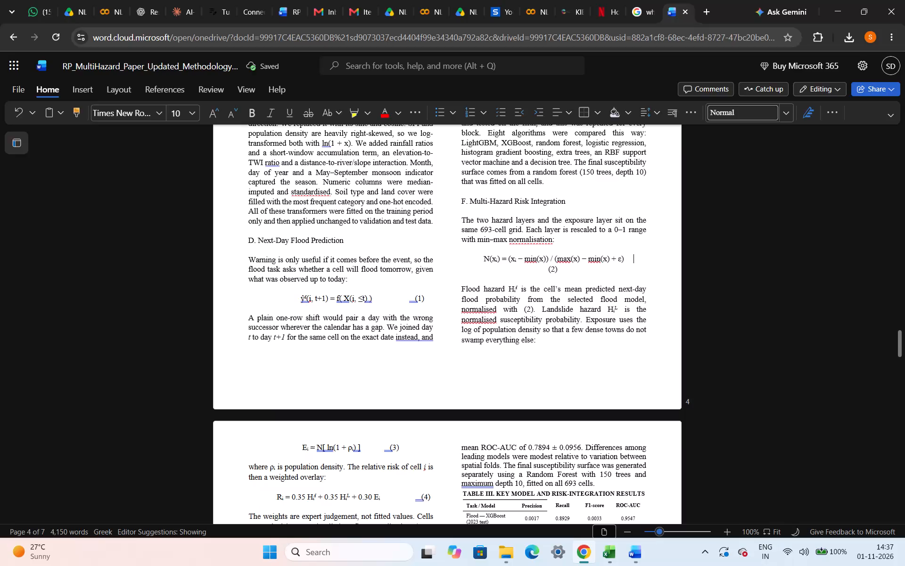
Make equation (2) for N(xᵢ) bold and italic, trimming surplus spaces around it so its number stays on the same line.
key("BackSpace")
key("BackSpace")
key("BackSpace")
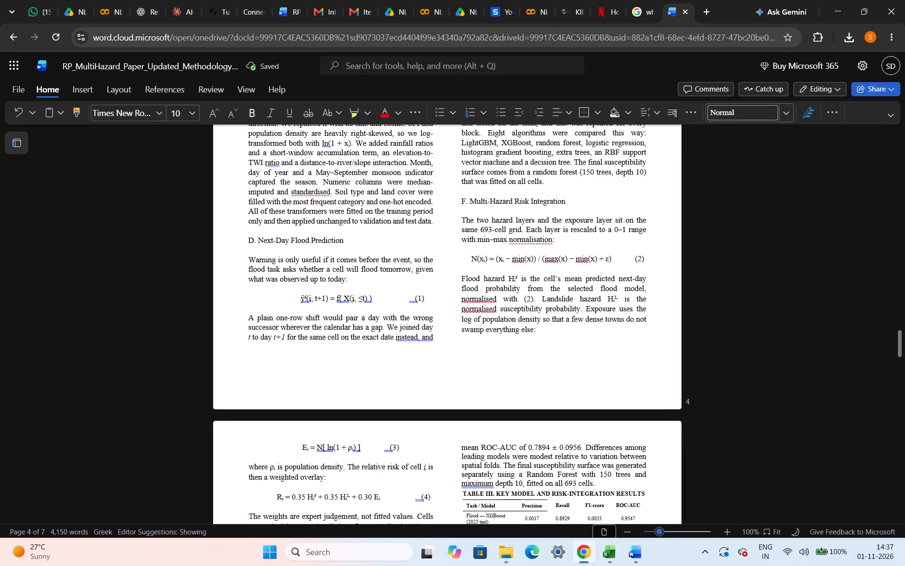
left_click_drag(469, 258, 615, 254)
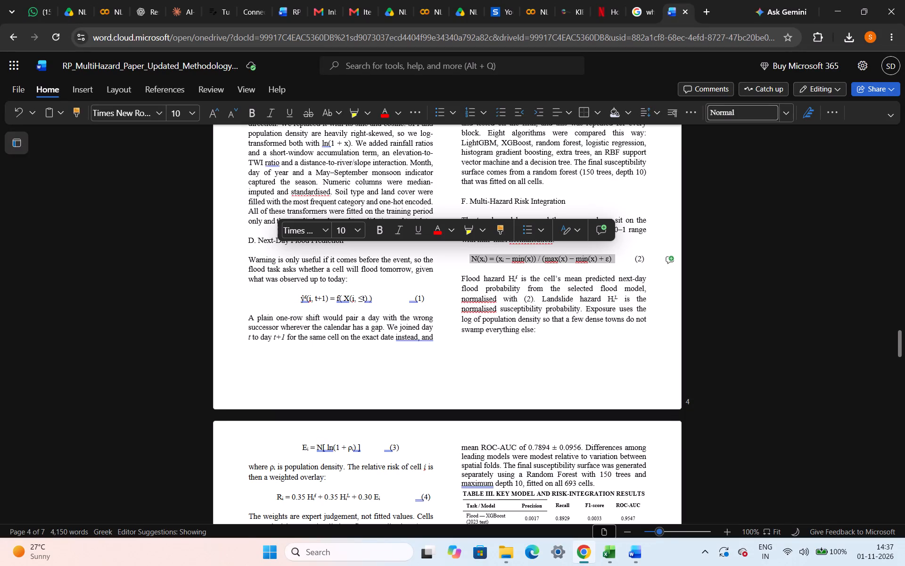
left_click(257, 113)
left_click(264, 112)
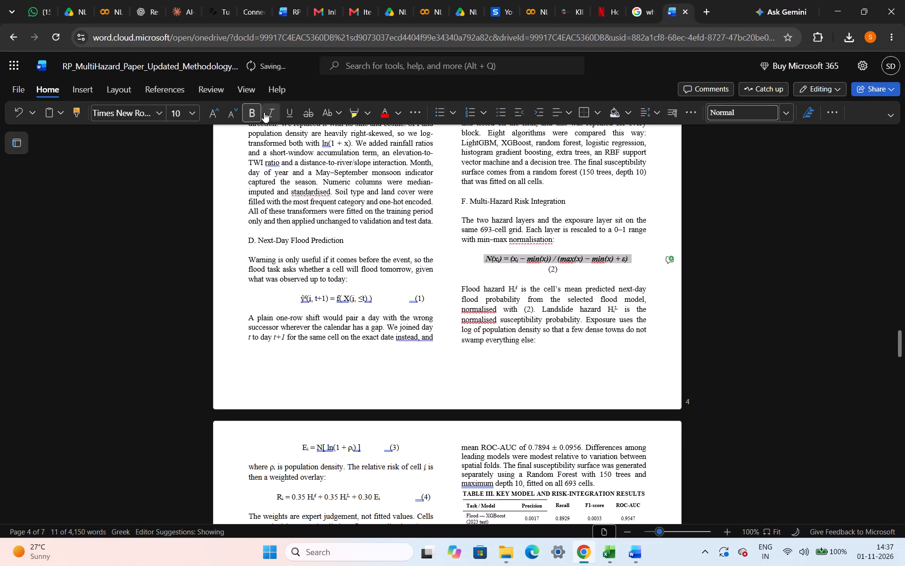
left_click(626, 256)
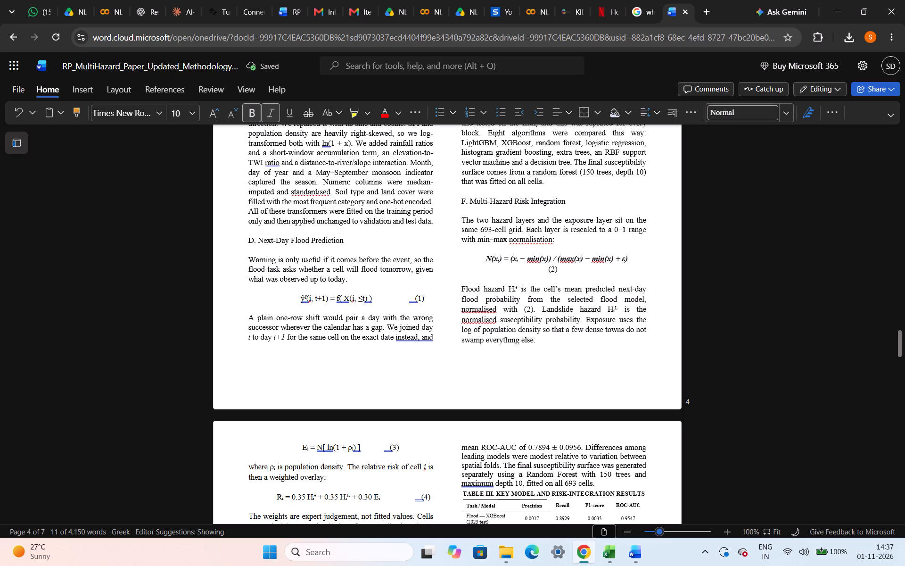
left_click(480, 257)
key("BackSpace")
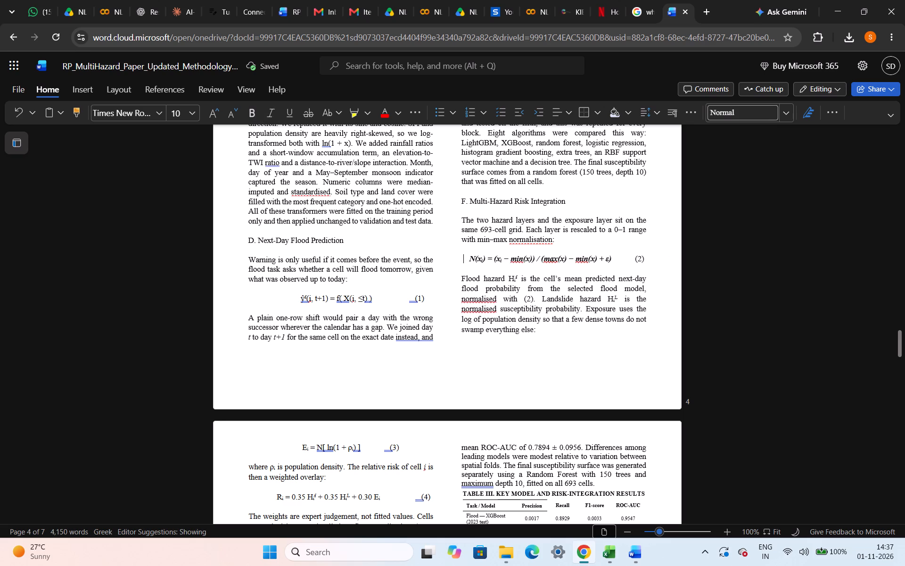
Make equation (1) under D. Next-Day Flood Prediction bold and italic, including its number.
left_click_drag(428, 299, 299, 305)
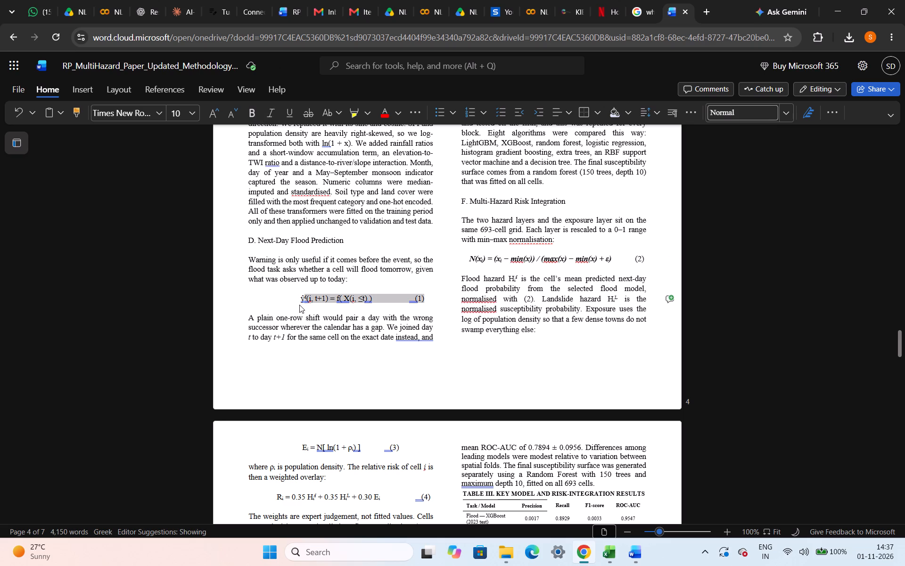
left_click_drag(299, 305, 297, 304)
left_click(259, 107)
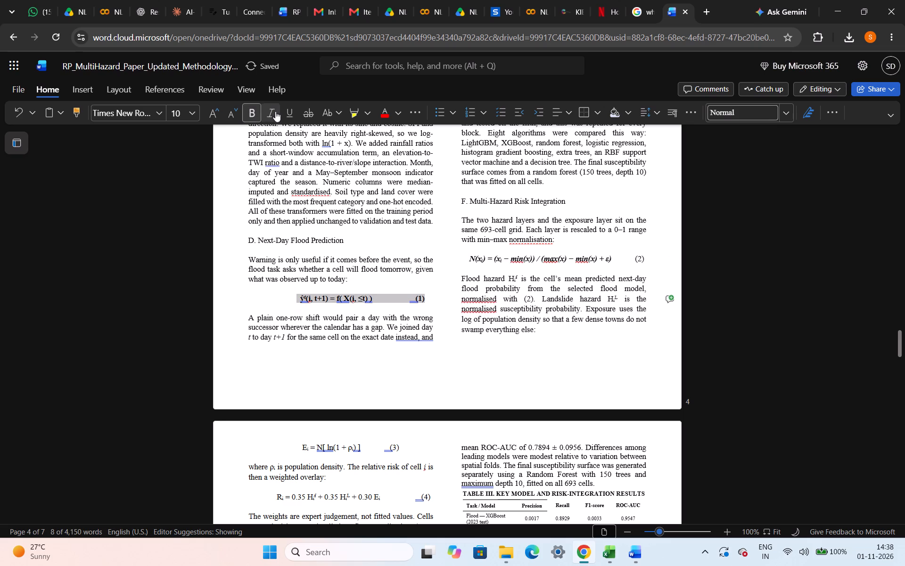
left_click(276, 112)
left_click(351, 367)
Make equation (3) for Eᵢ, including its number, bold and italic.
scroll(351, 367, "down", 1)
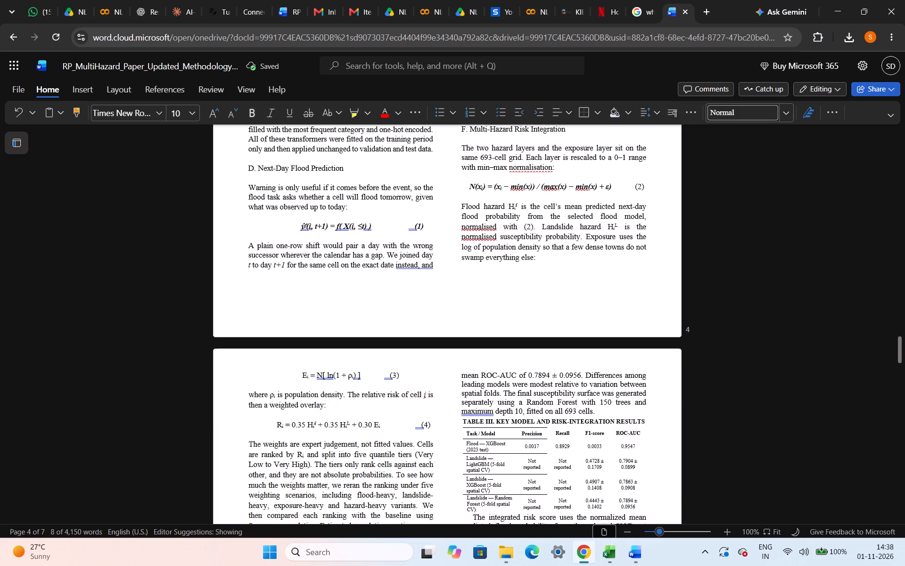
scroll(351, 367, "down", 1)
left_click_drag(405, 357, 299, 361)
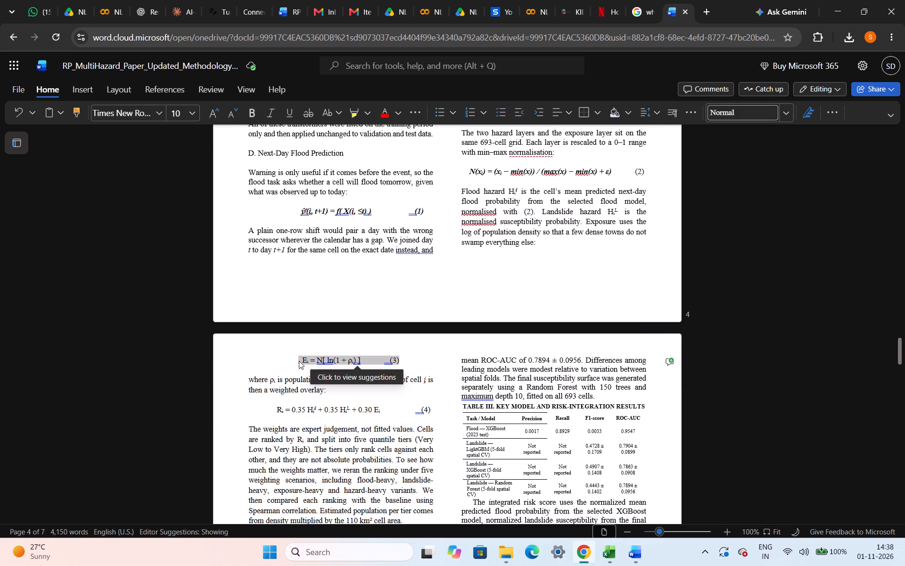
left_click_drag(299, 361, 304, 360)
left_click(247, 117)
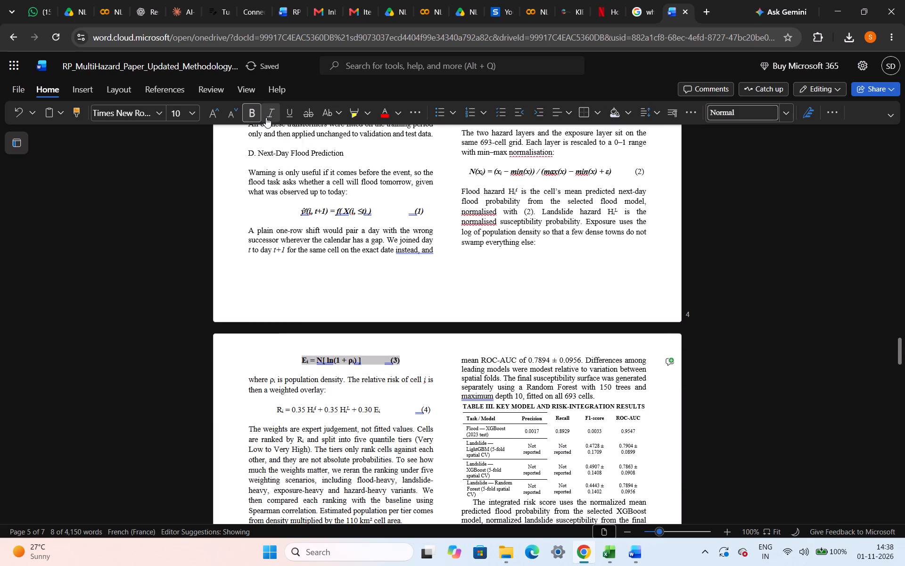
left_click(266, 117)
Make the weighted-overlay equation (4) for Rᵢ, including its number, bold and italic.
left_click_drag(435, 413, 277, 401)
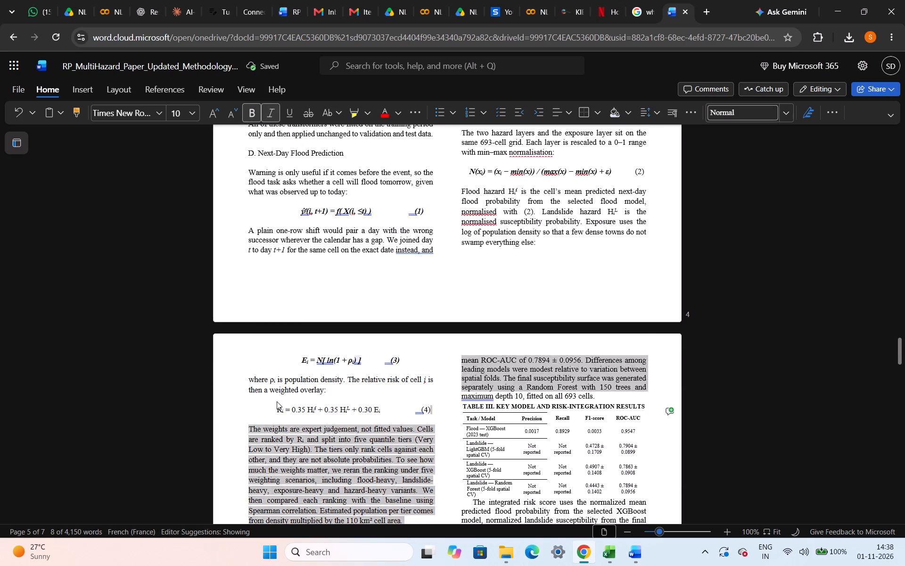
left_click_drag(277, 401, 275, 403)
left_click(255, 110)
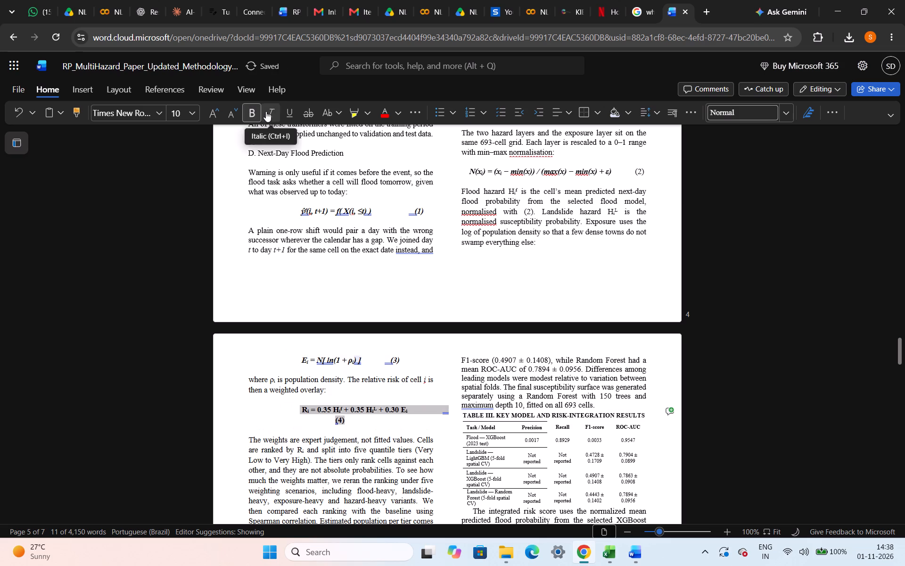
left_click(266, 111)
left_click(375, 399)
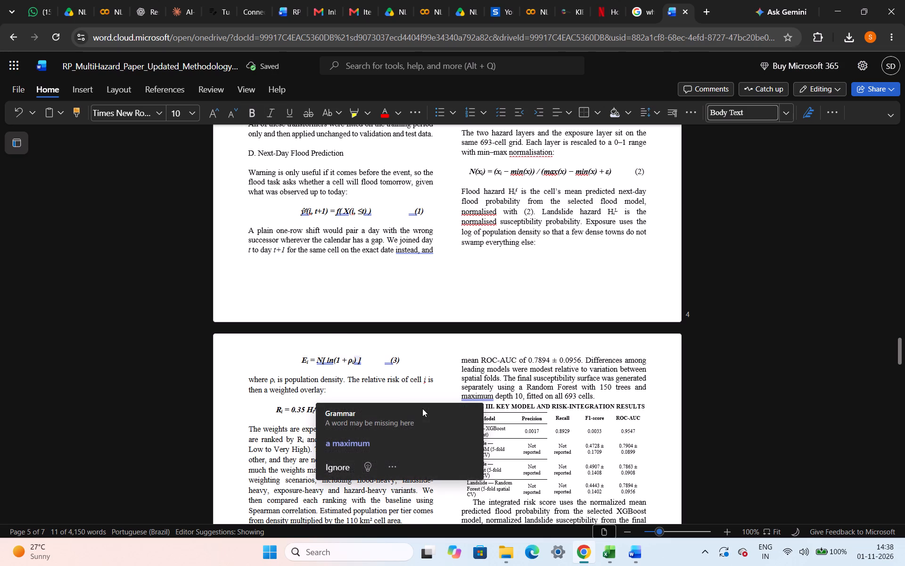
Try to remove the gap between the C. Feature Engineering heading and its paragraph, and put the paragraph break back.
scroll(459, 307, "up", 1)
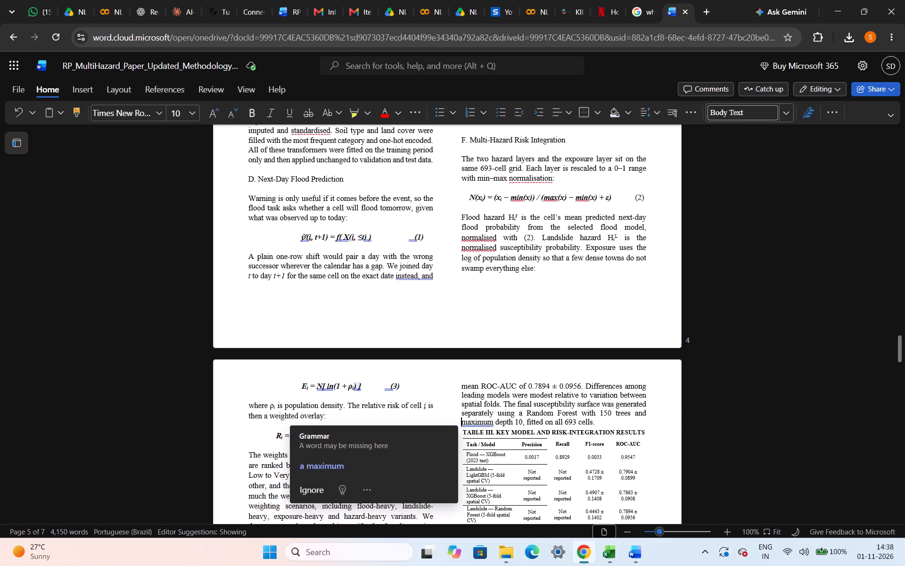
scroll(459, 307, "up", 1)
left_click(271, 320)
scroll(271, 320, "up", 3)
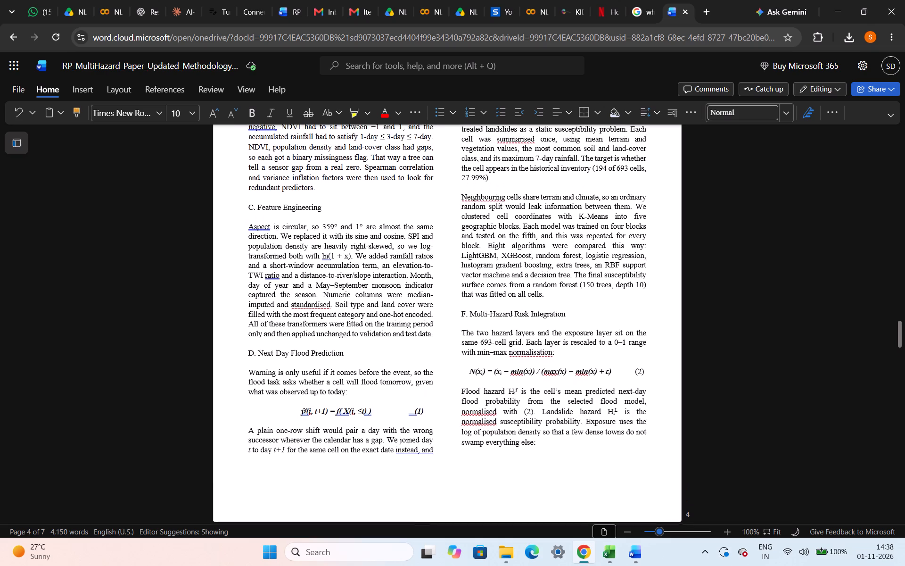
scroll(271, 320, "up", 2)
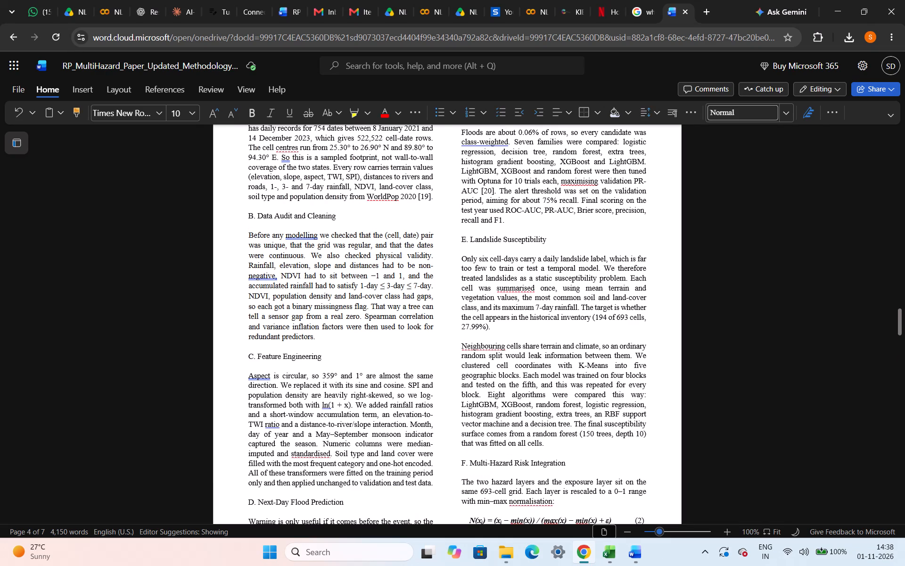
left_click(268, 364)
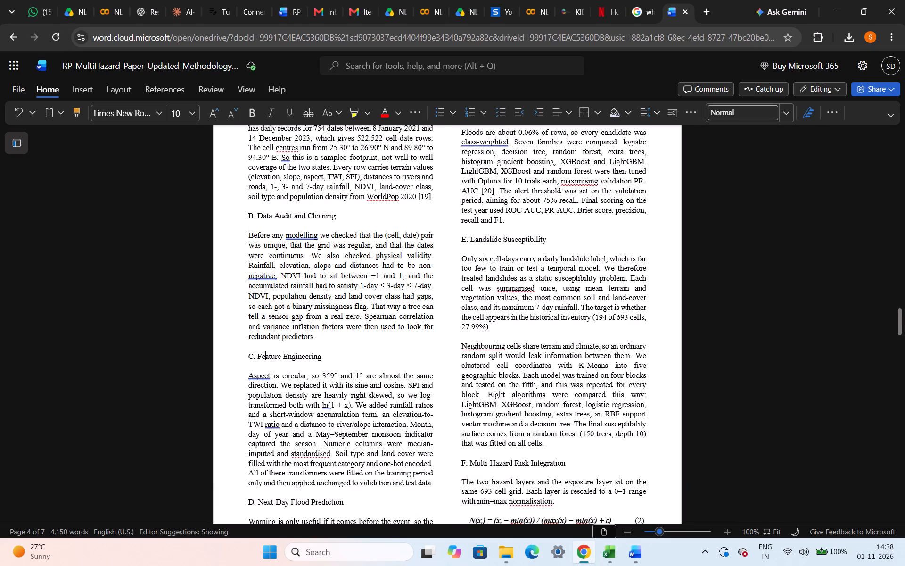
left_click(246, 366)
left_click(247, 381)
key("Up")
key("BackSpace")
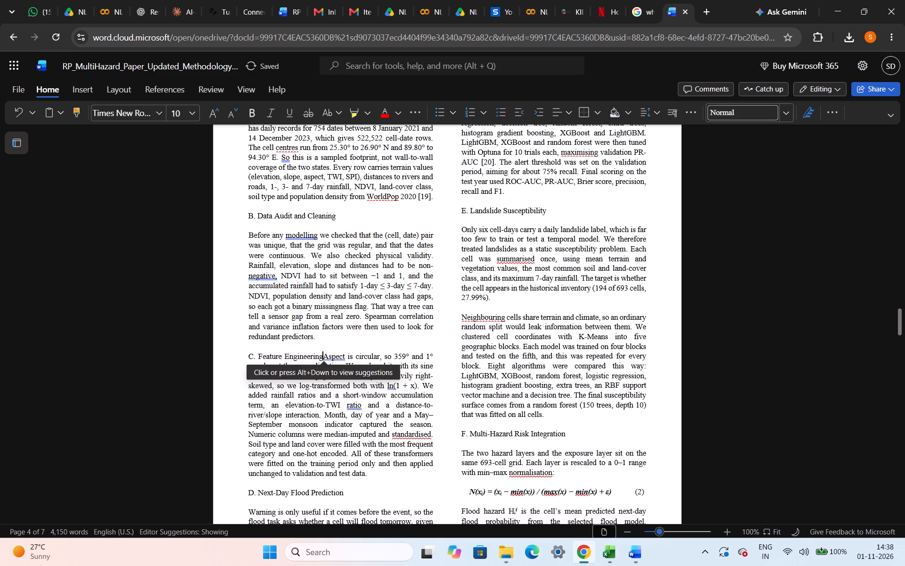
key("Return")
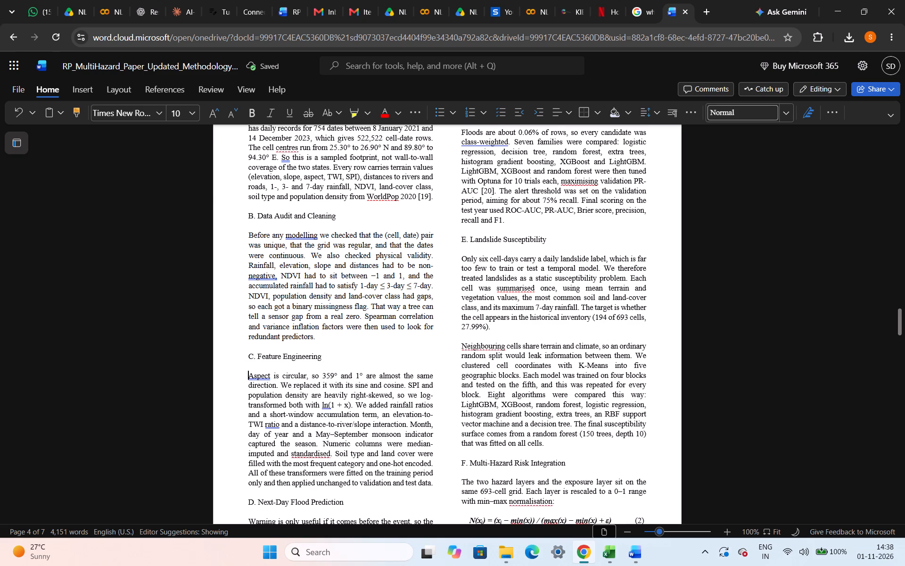
Look back through the paper from the Methodology section to the title and abstract, examining the layout of the earlier sections.
scroll(289, 412, "up", 3)
left_click(328, 350)
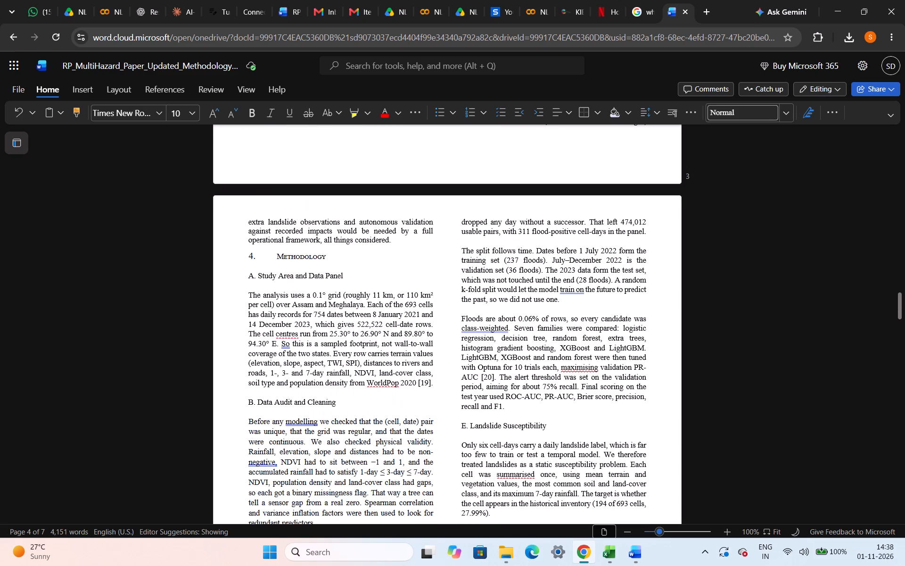
scroll(378, 336, "up", 1)
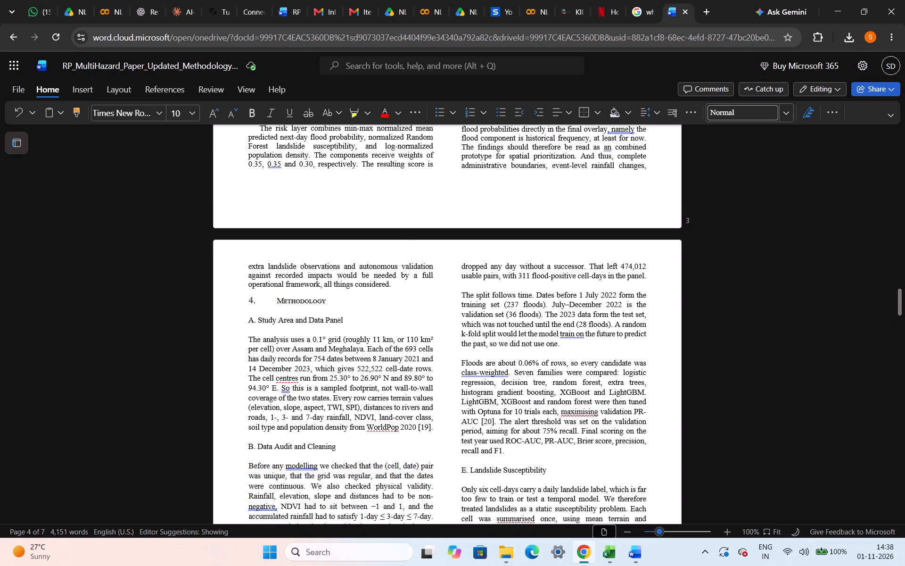
scroll(324, 316, "up", 5)
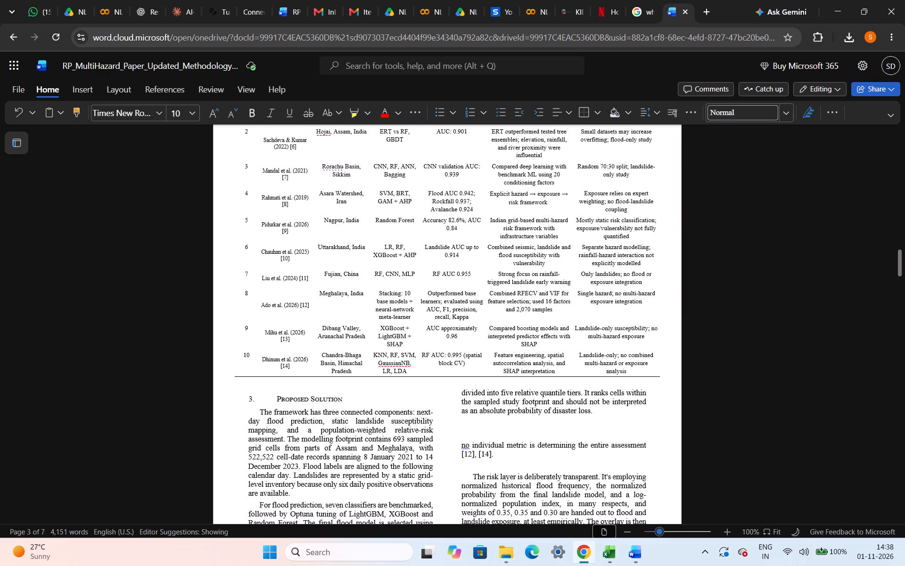
scroll(328, 381, "up", 7)
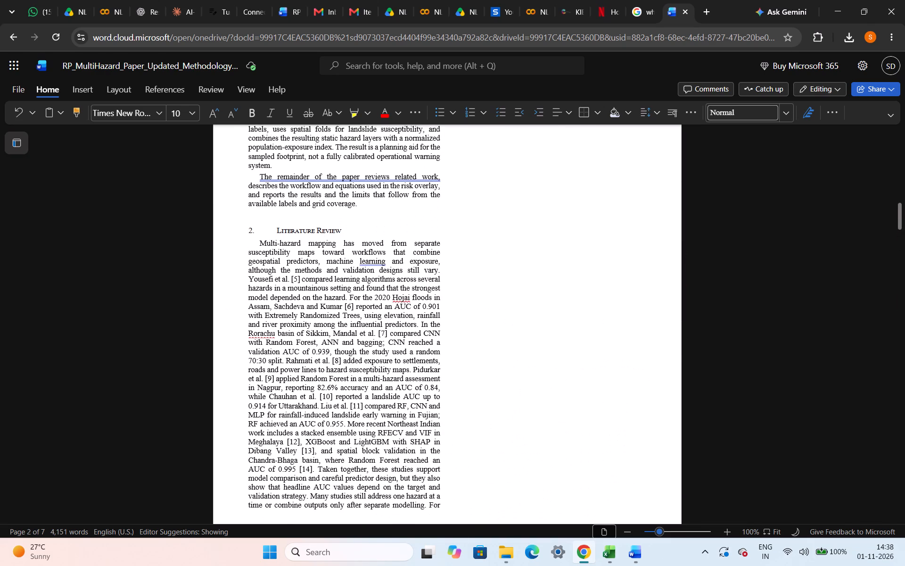
scroll(328, 381, "up", 1)
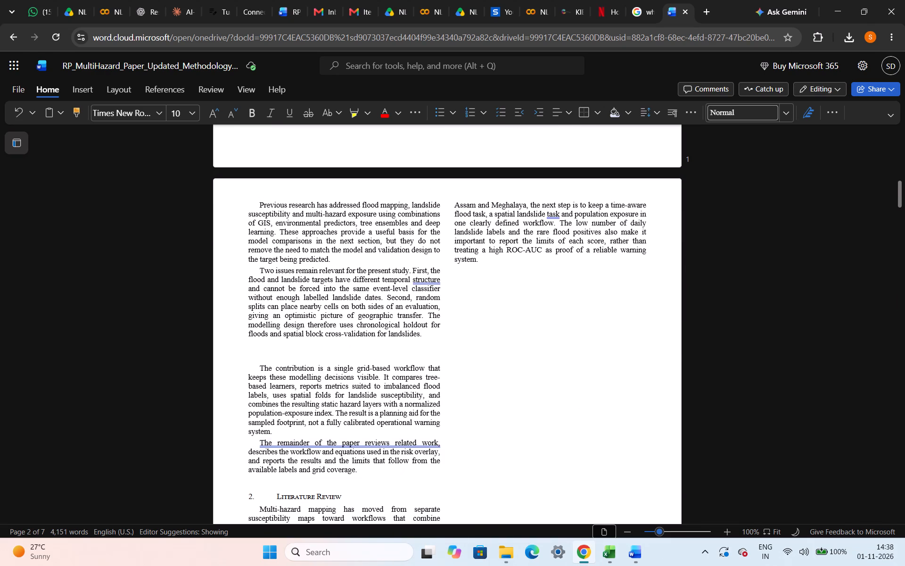
scroll(467, 294, "up", 3)
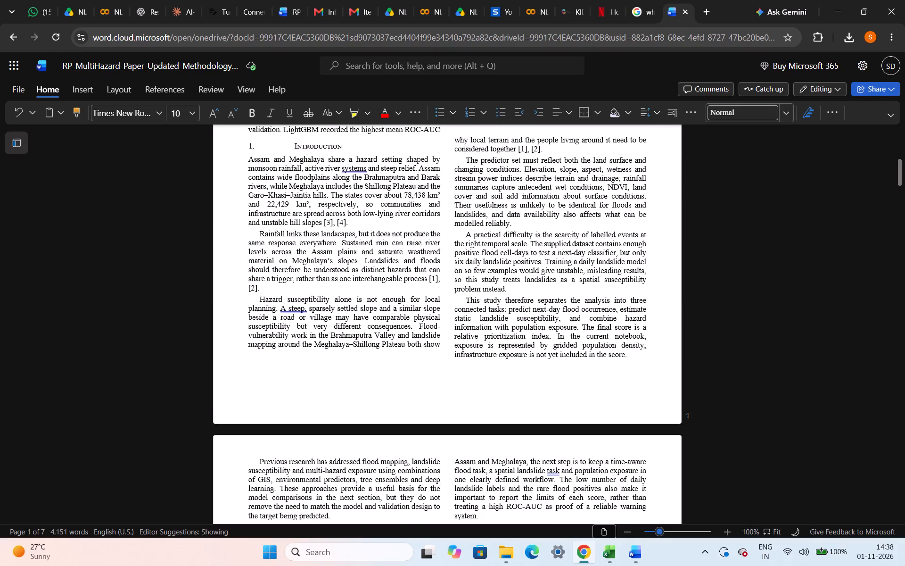
scroll(467, 294, "up", 5)
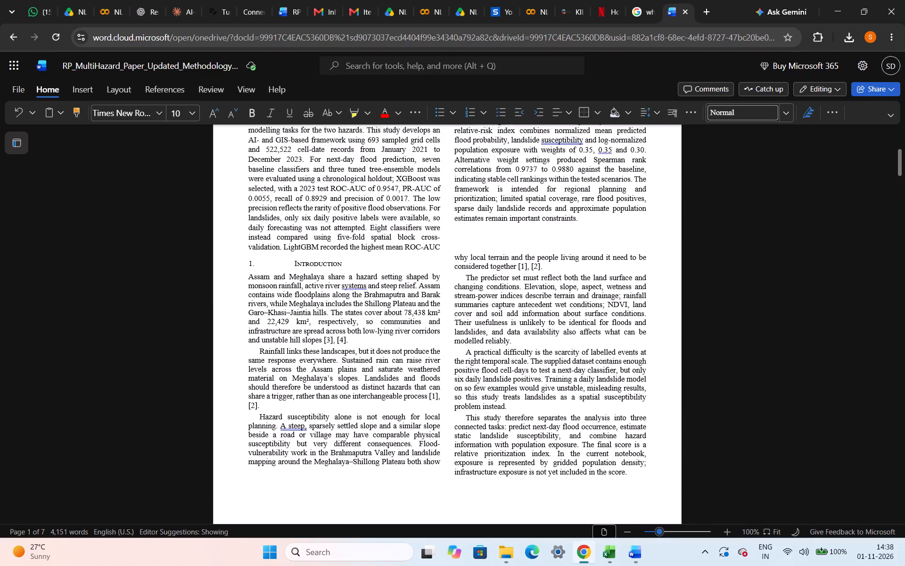
scroll(467, 294, "up", 1)
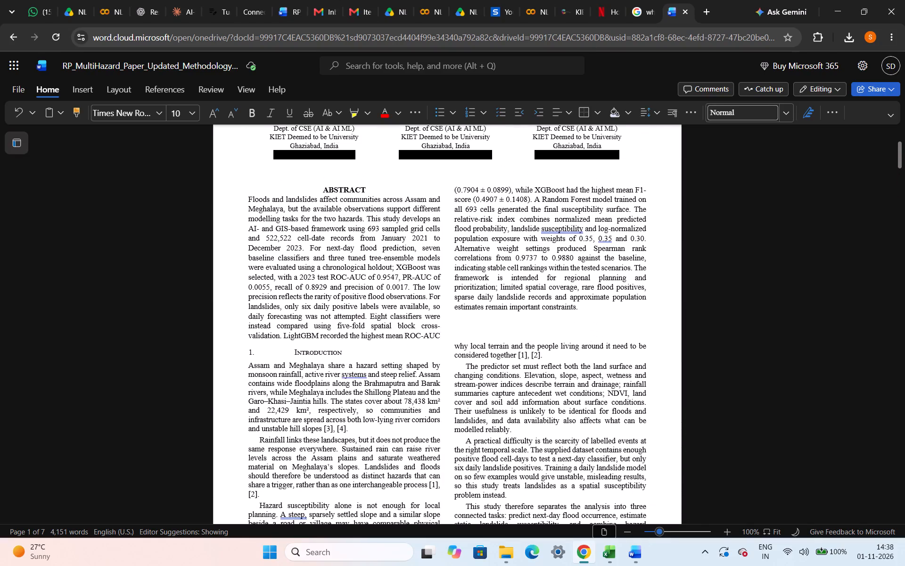
scroll(467, 294, "right", 1)
Apply the third Plain Tables style to all of Table III, Key Model and Risk-Integration Results.
scroll(467, 294, "down", 1)
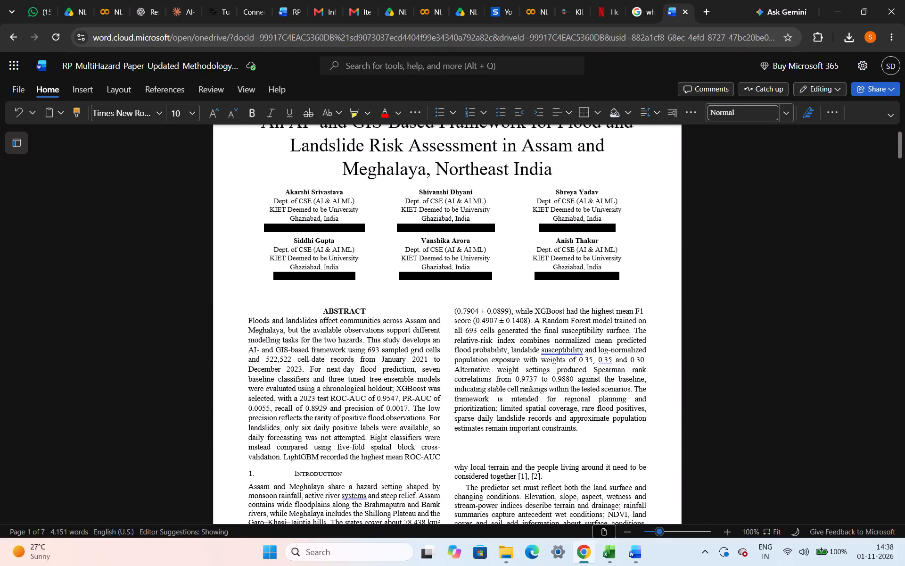
scroll(467, 294, "down", 6)
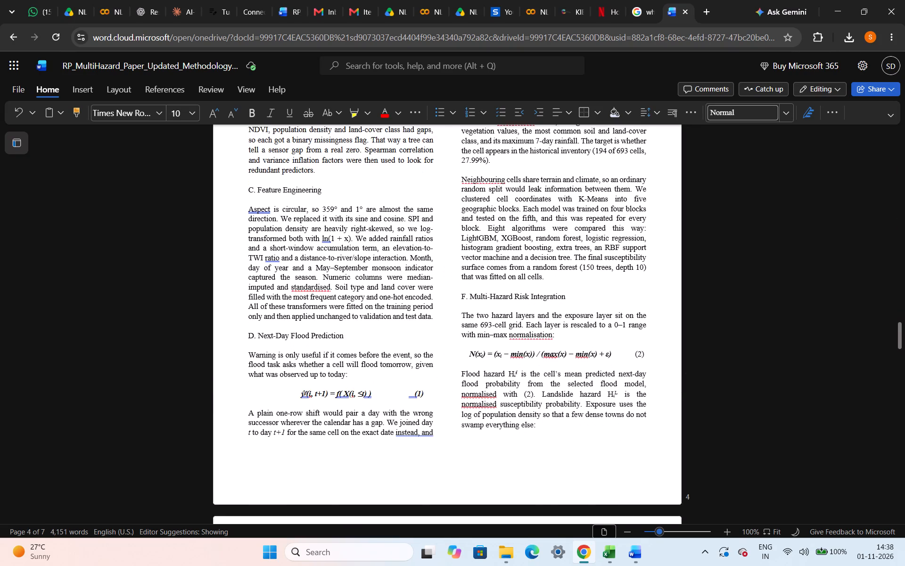
scroll(467, 294, "down", 7)
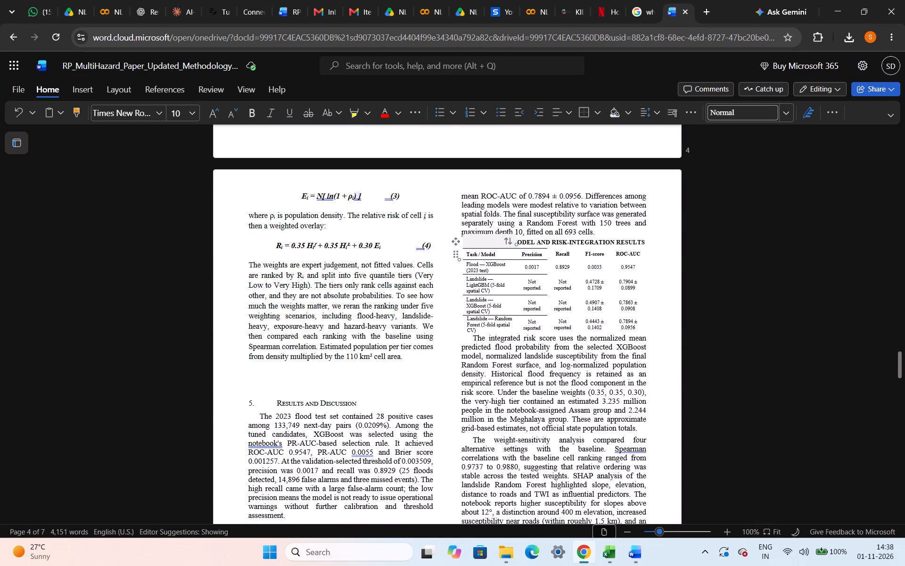
left_click(542, 246)
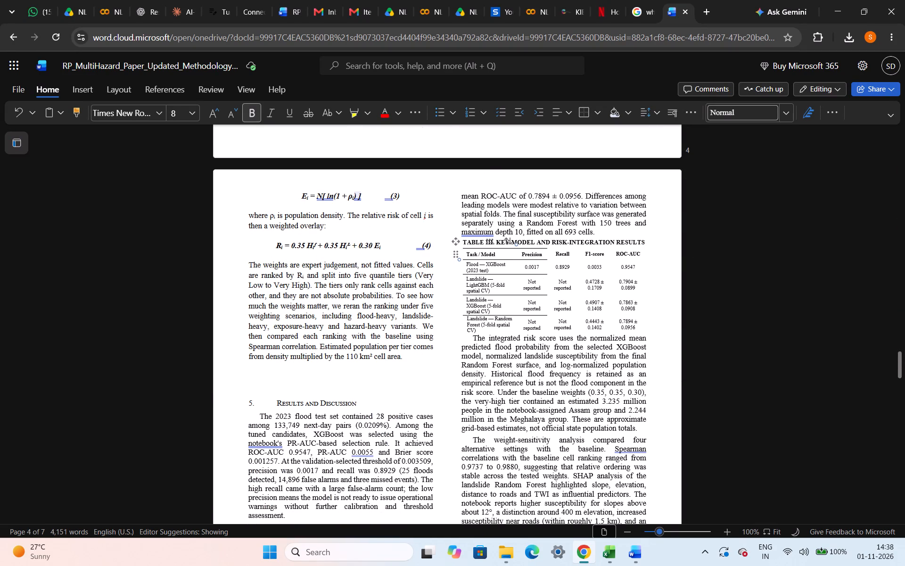
left_click_drag(463, 249, 636, 318)
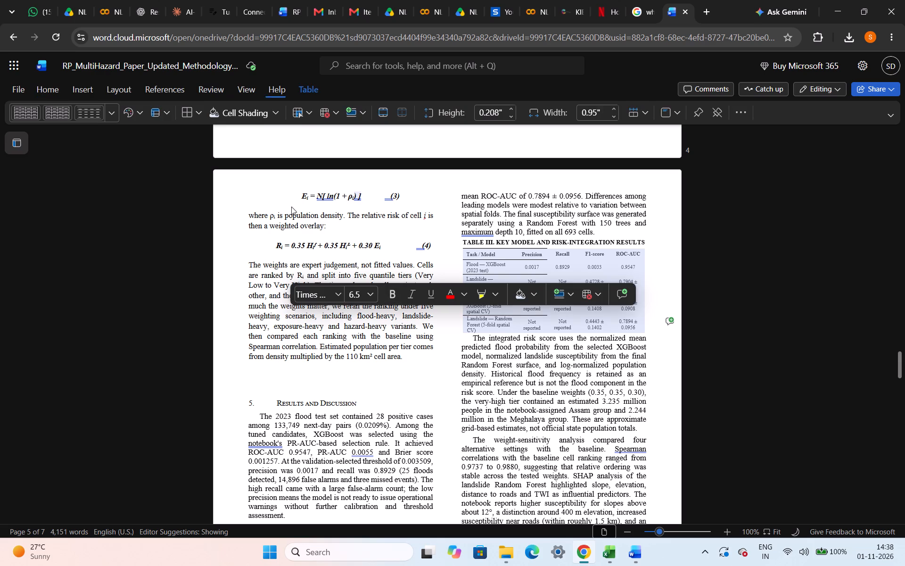
left_click(117, 108)
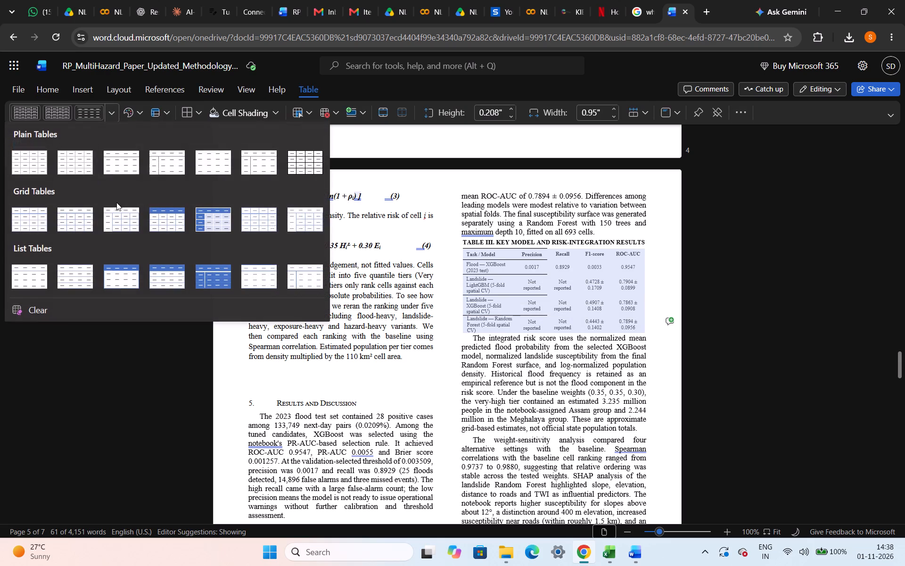
left_click(122, 166)
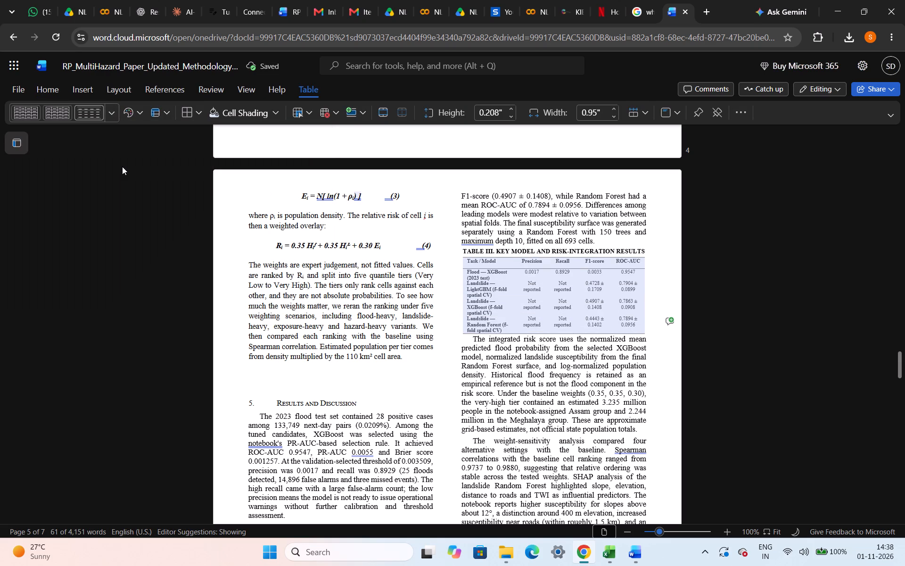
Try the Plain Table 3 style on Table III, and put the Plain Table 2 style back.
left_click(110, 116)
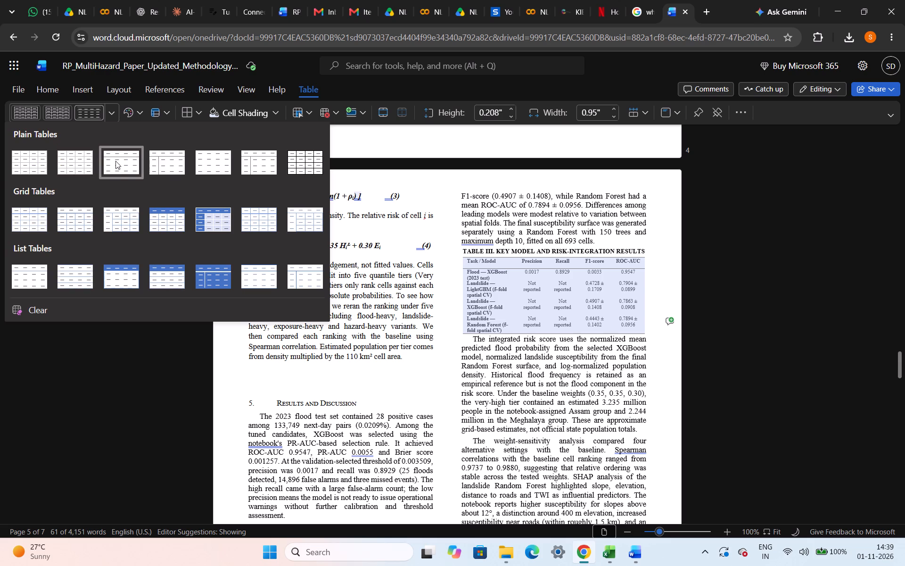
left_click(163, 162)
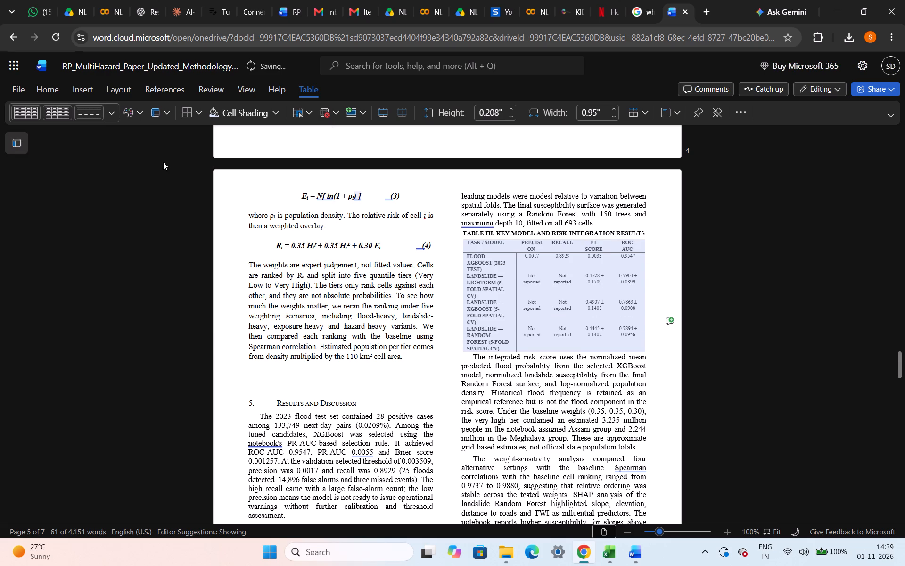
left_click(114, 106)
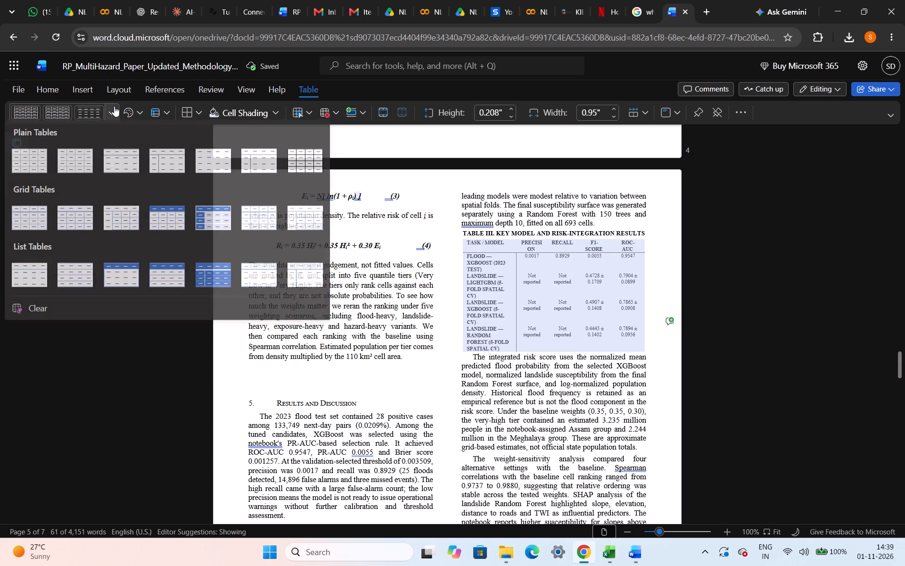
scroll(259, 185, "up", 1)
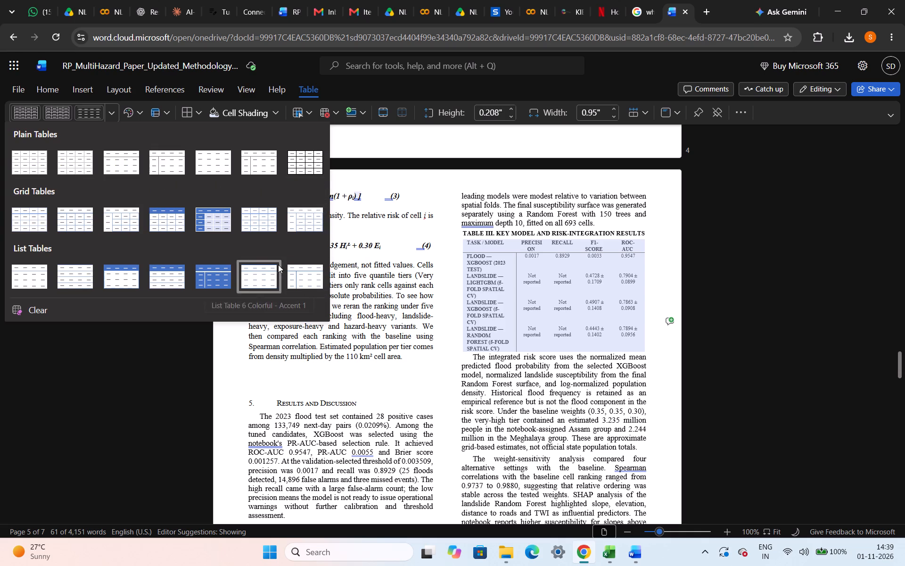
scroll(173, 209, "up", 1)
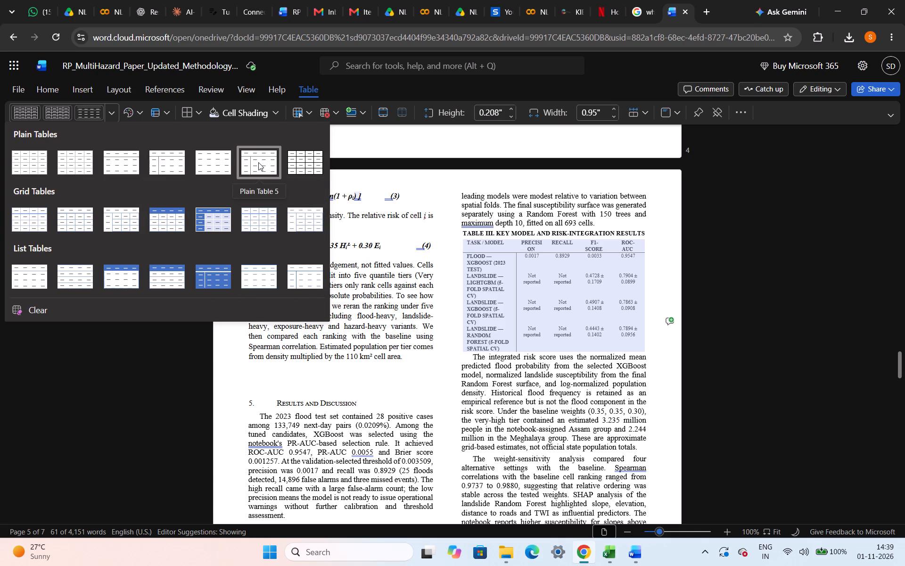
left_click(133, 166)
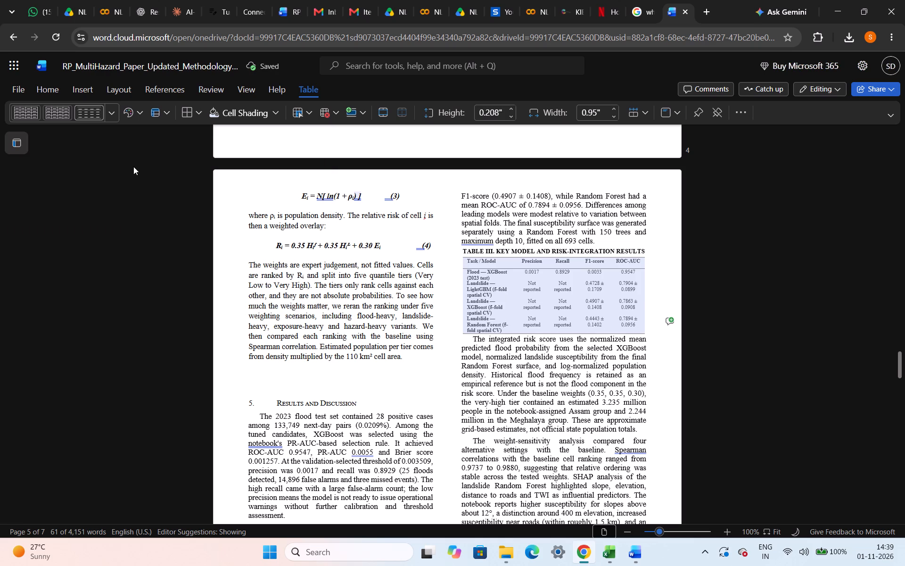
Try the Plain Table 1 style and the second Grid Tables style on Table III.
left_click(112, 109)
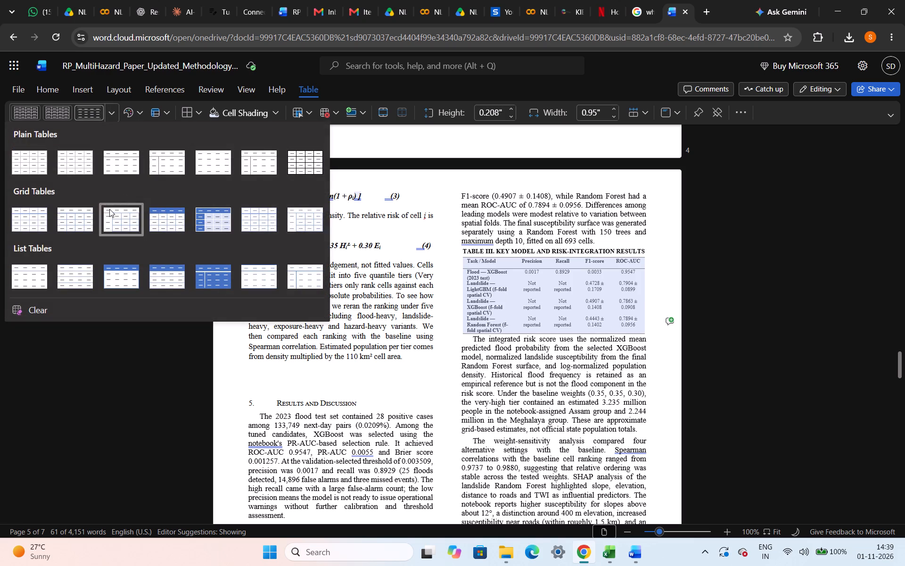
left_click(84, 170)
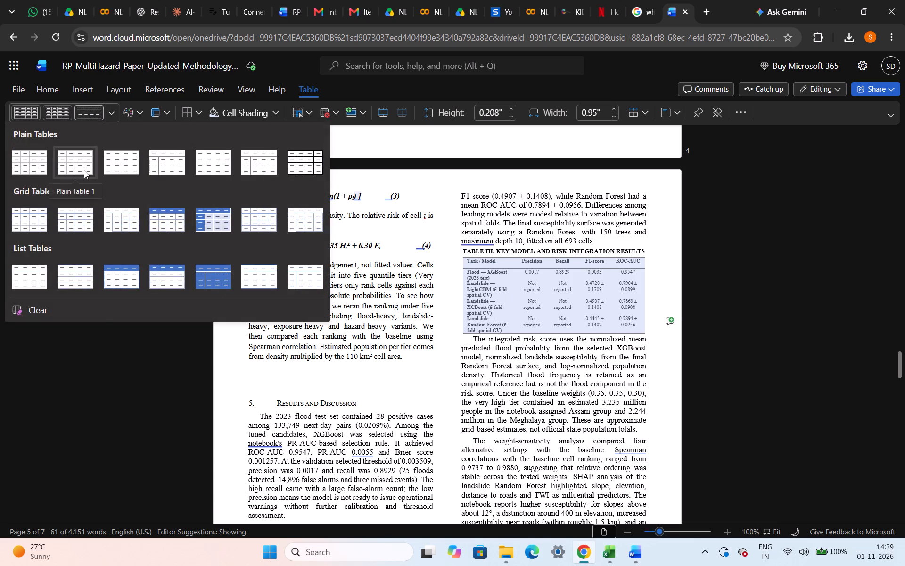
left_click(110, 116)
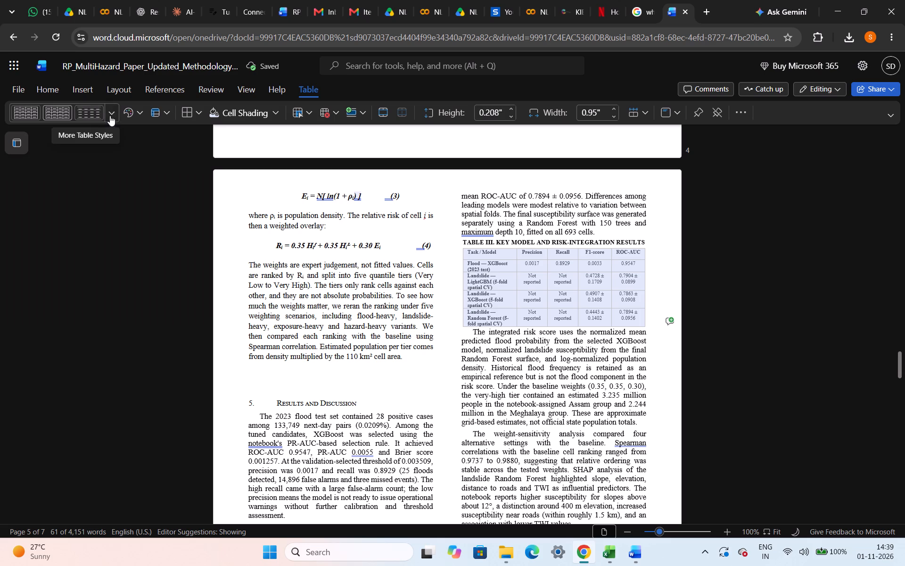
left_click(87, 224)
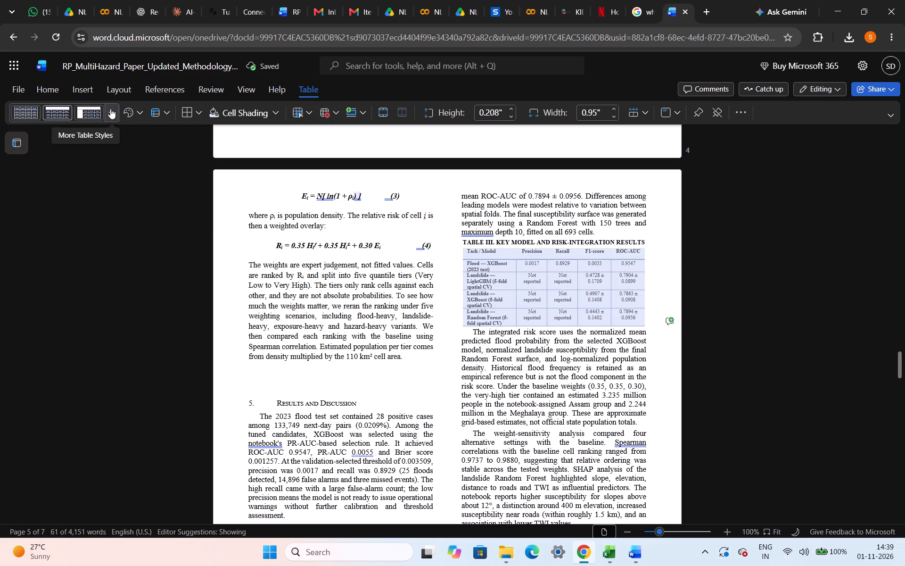
Apply the Plain Table 2 style to Table III, Key Model and Risk-Integration Results.
left_click(112, 110)
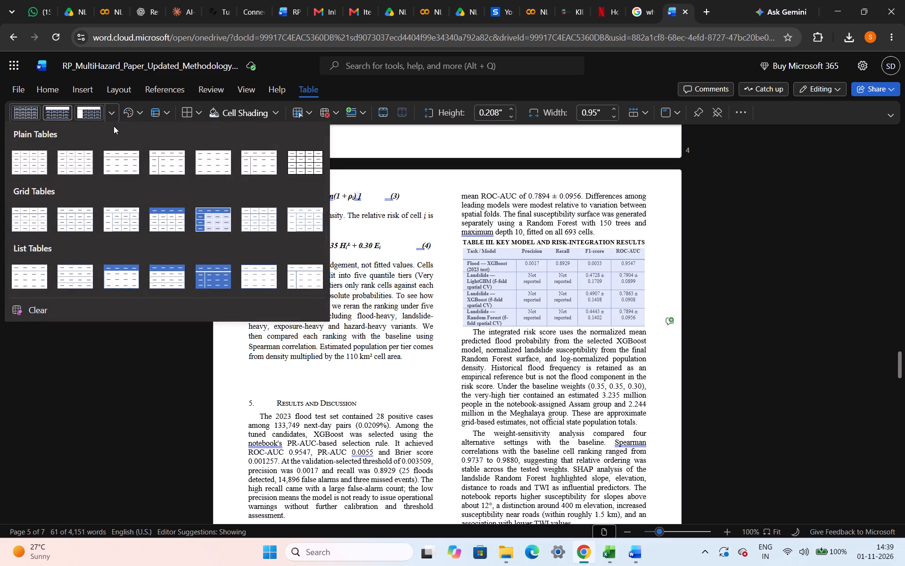
scroll(197, 230, "down", 1)
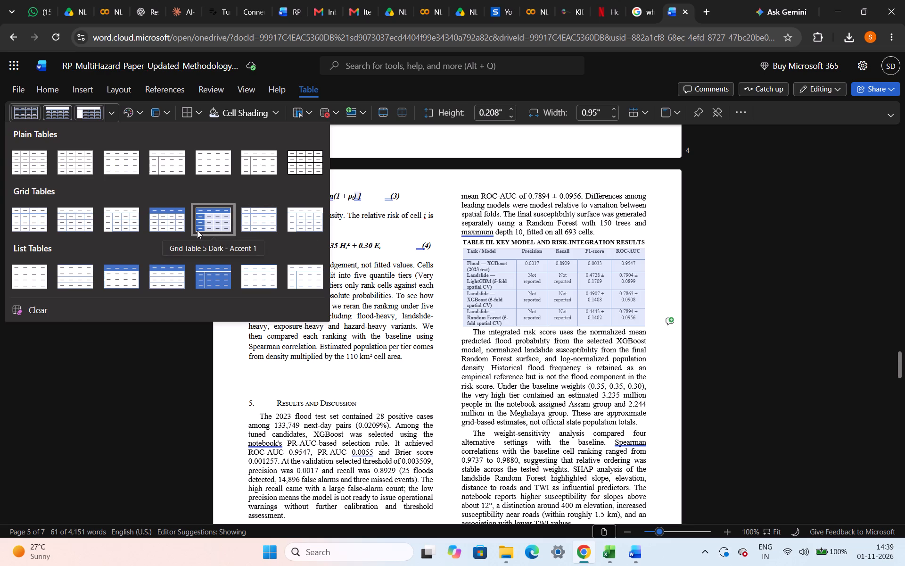
scroll(197, 230, "down", 1)
scroll(197, 230, "up", 1)
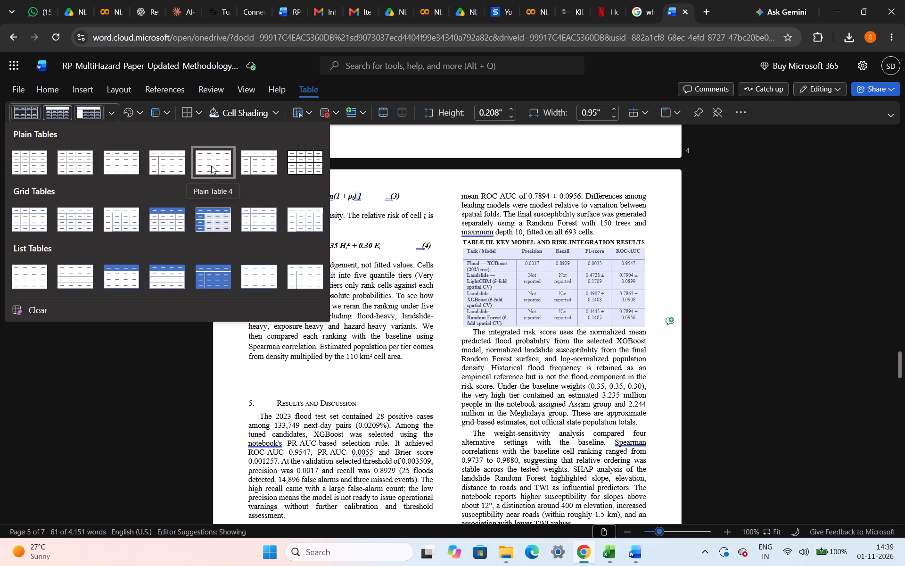
left_click(122, 158)
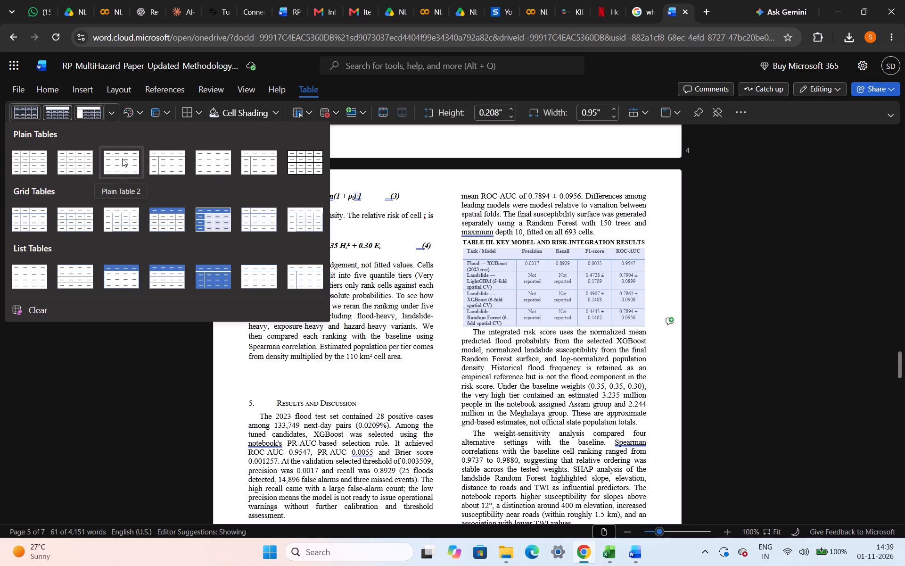
left_click(510, 279)
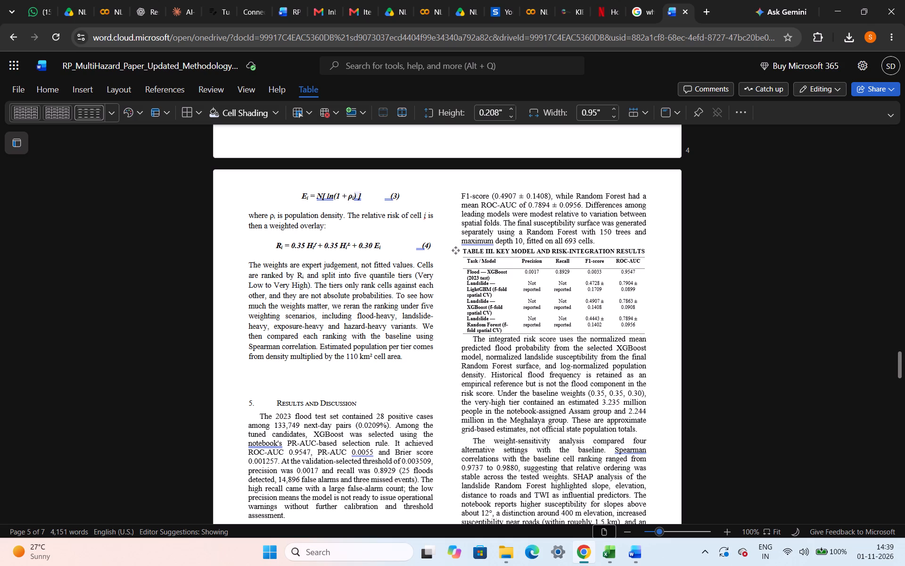
left_click(509, 294)
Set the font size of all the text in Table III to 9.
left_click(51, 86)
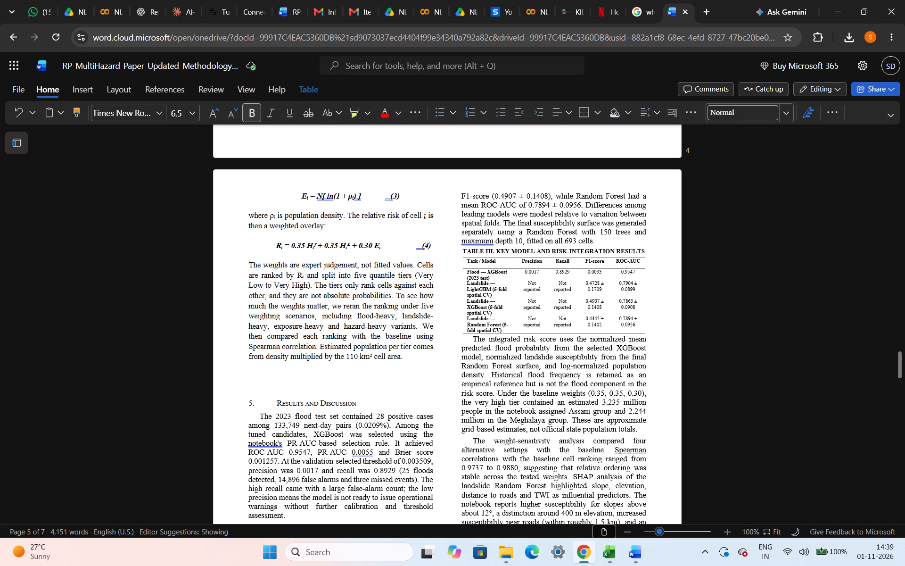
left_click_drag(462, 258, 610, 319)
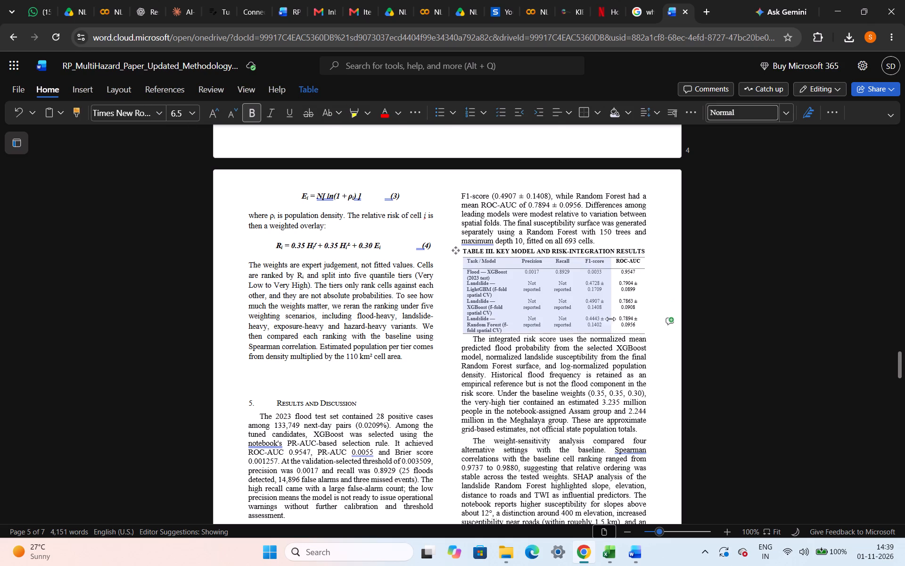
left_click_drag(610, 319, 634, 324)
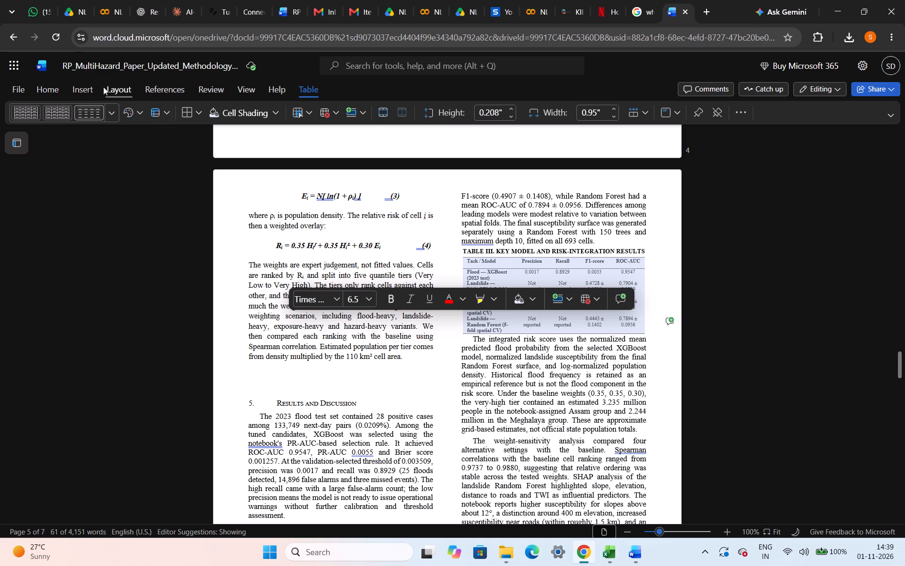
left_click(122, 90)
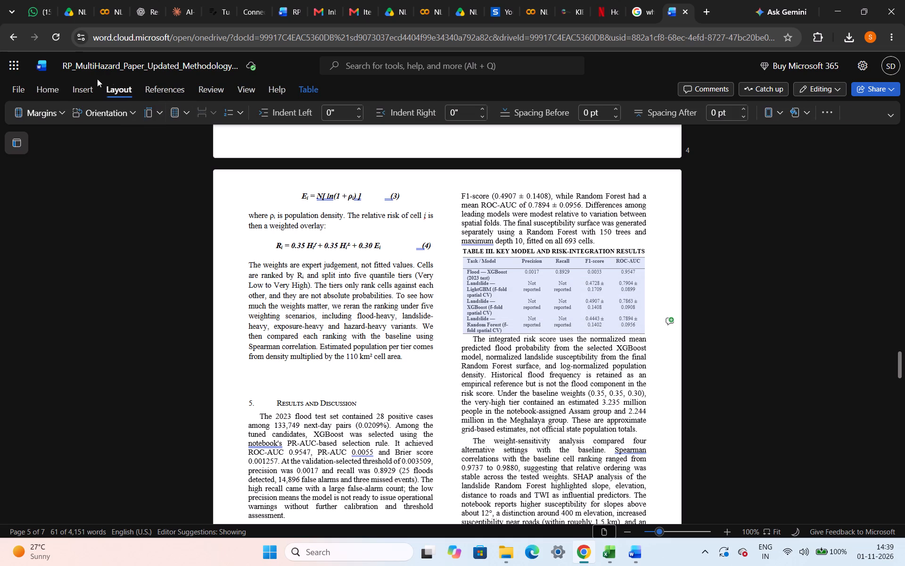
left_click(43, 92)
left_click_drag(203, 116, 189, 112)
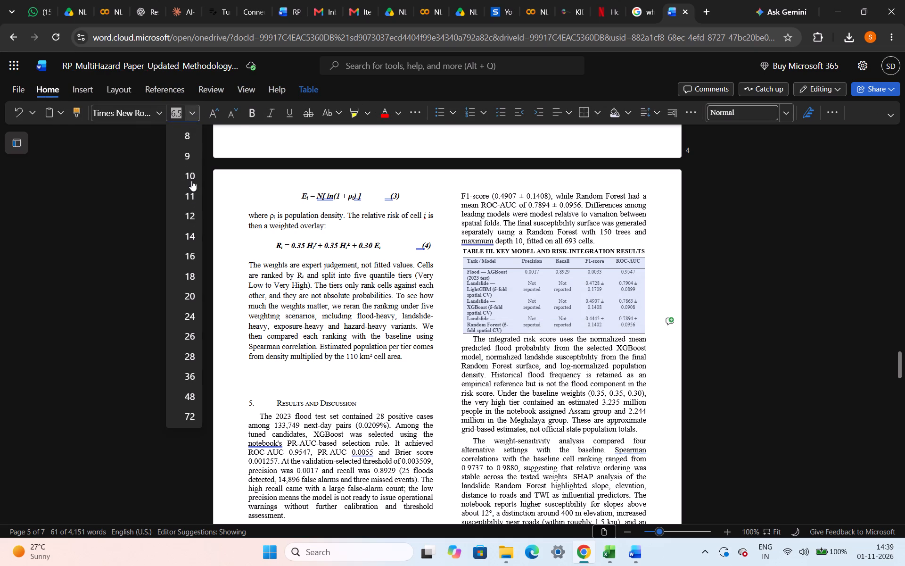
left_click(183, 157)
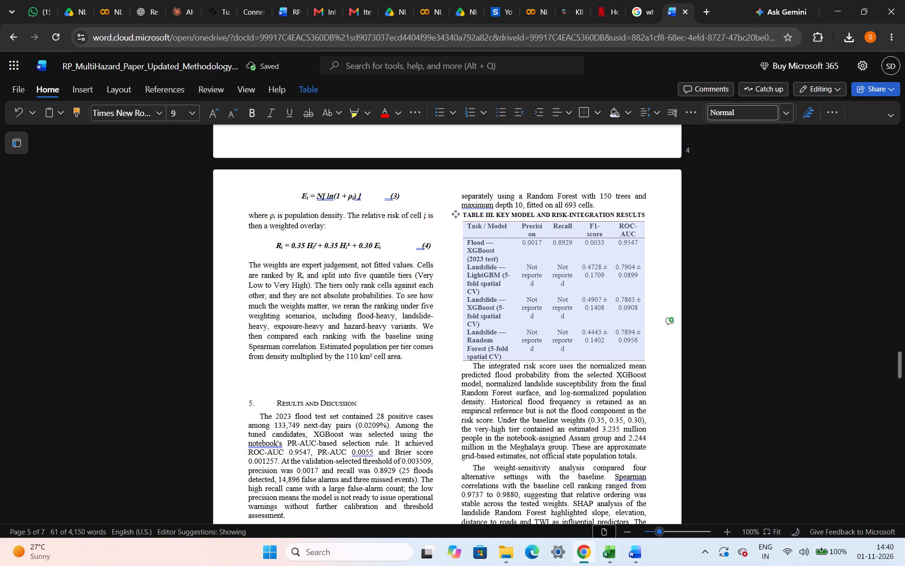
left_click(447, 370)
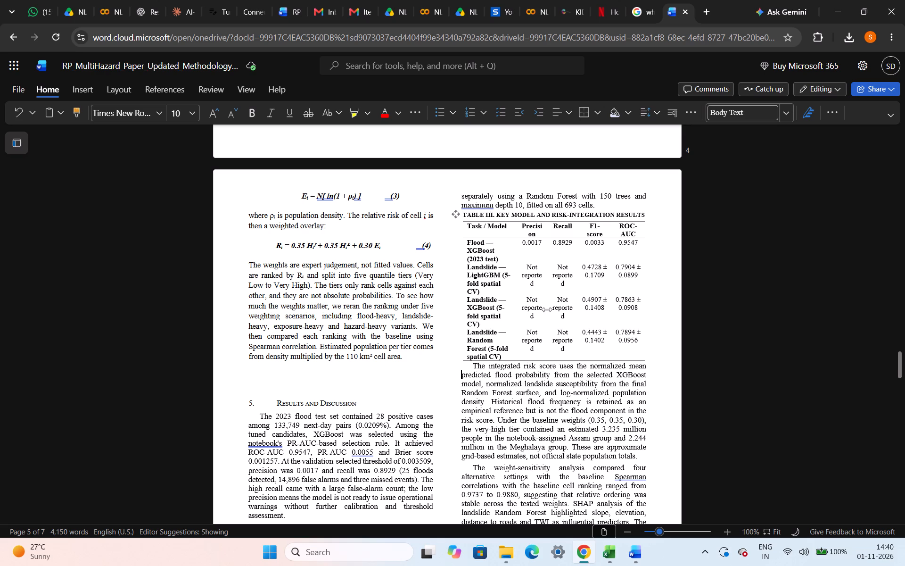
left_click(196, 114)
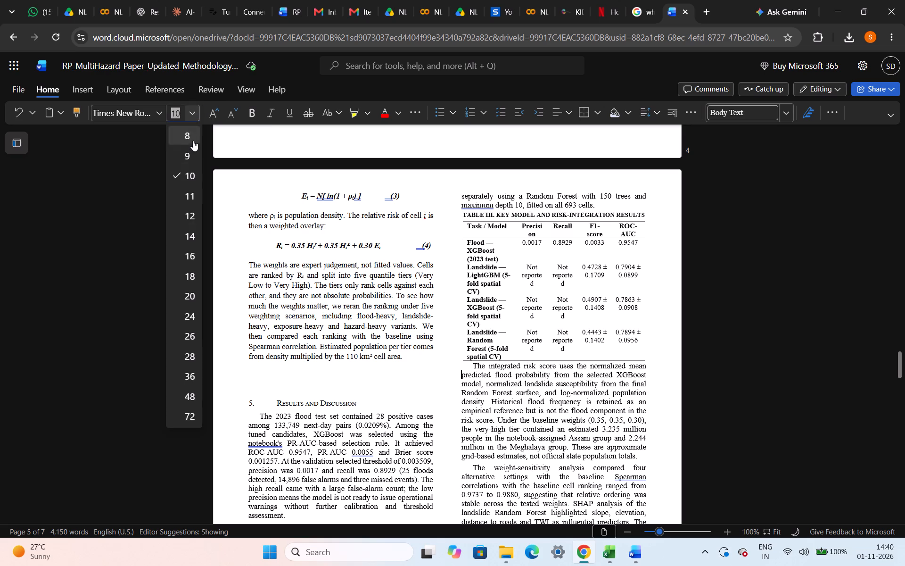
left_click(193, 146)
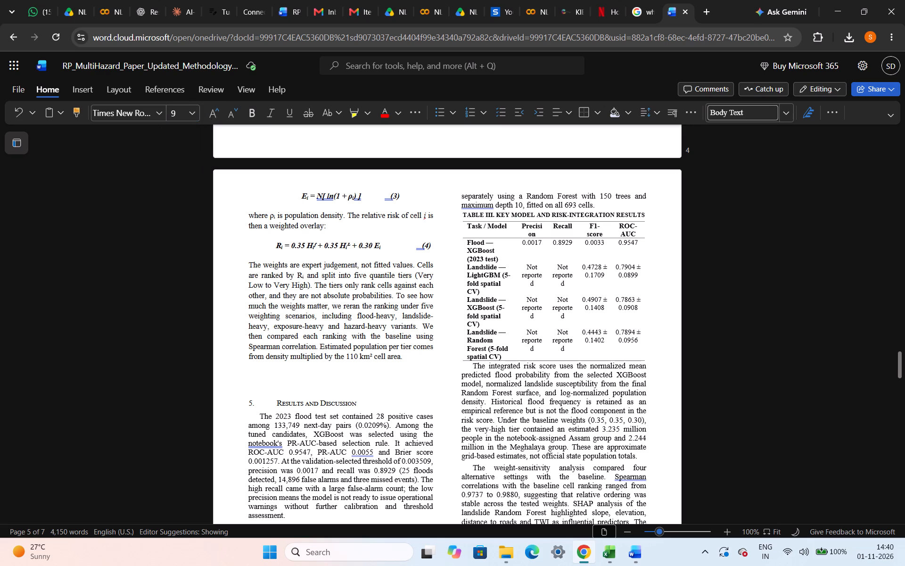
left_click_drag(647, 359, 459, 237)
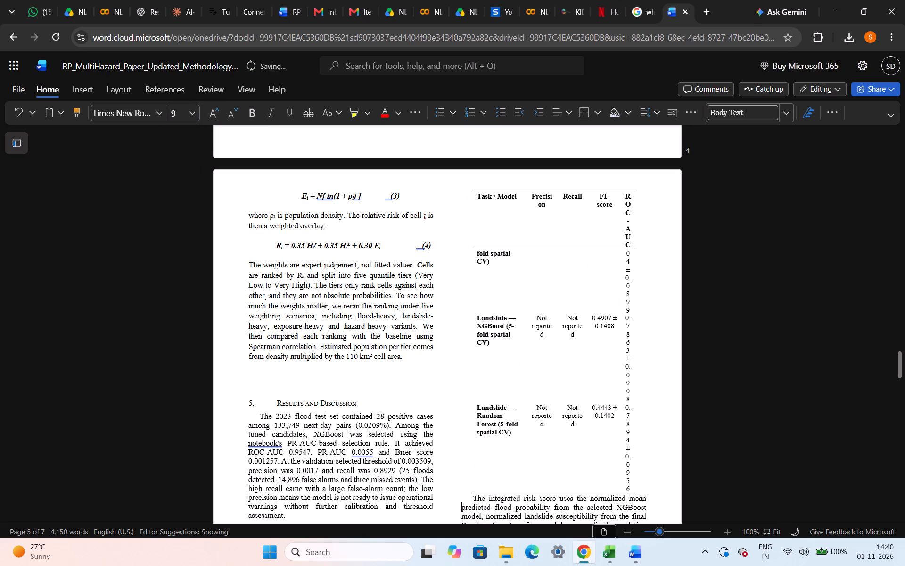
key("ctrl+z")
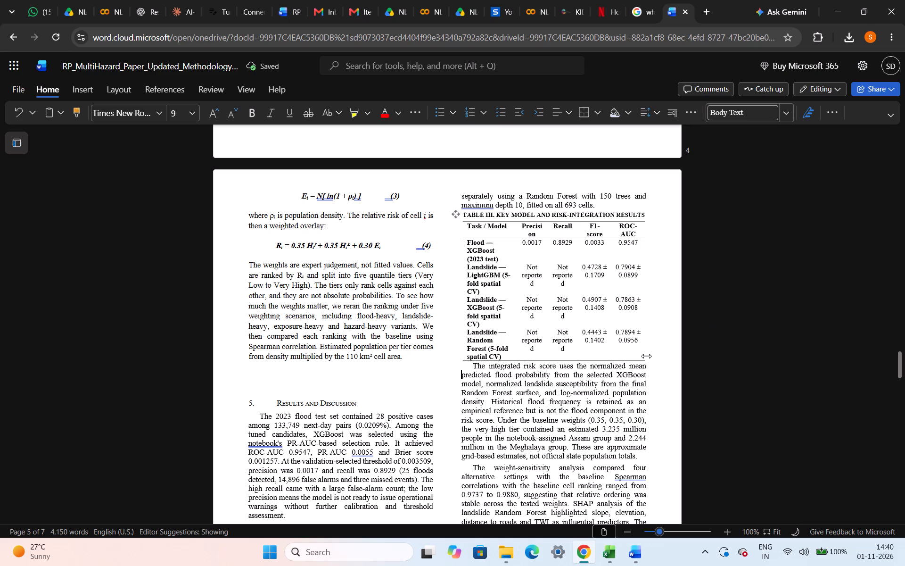
Set the font size of the text in Table III, Key Model and Risk-Integration Results, to 8.
left_click(646, 356)
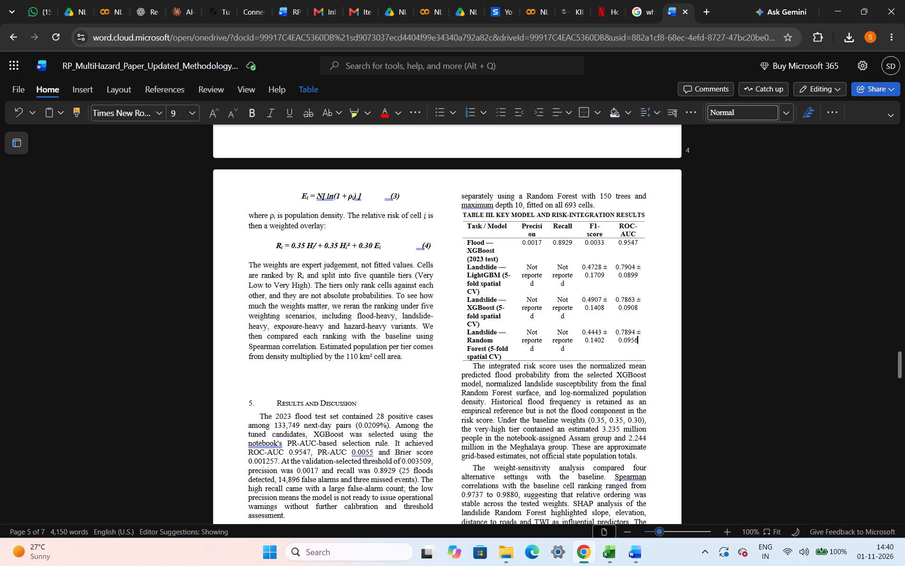
left_click_drag(651, 358, 601, 248)
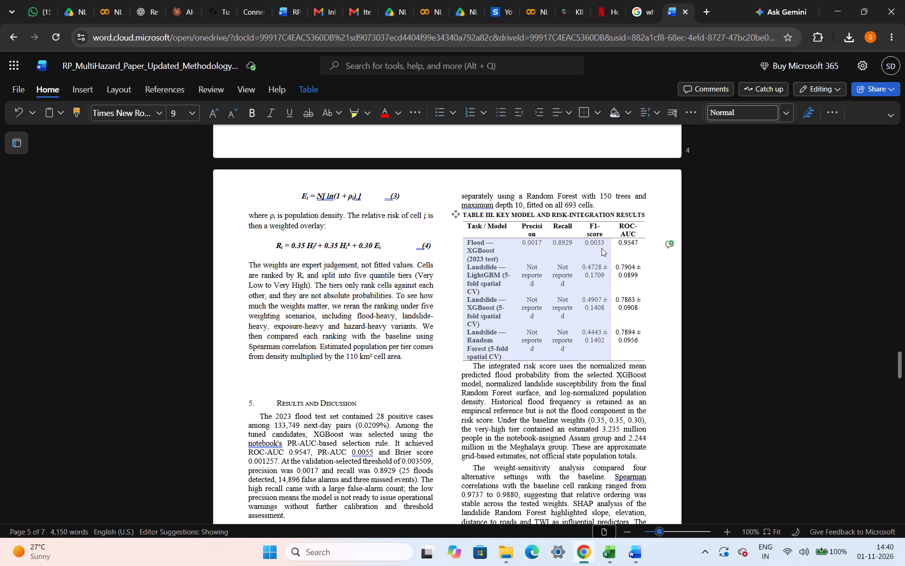
left_click_drag(601, 248, 632, 222)
left_click(452, 232)
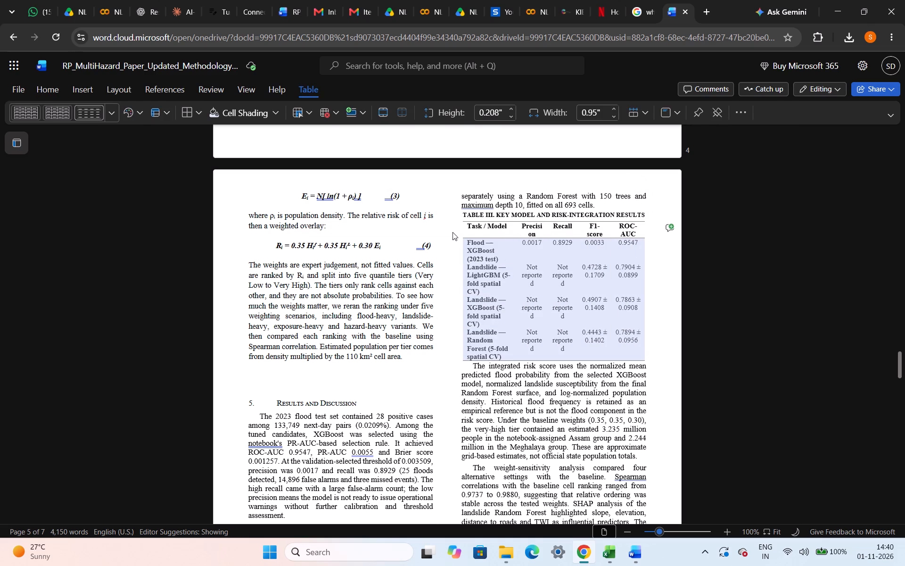
left_click_drag(461, 223, 633, 352)
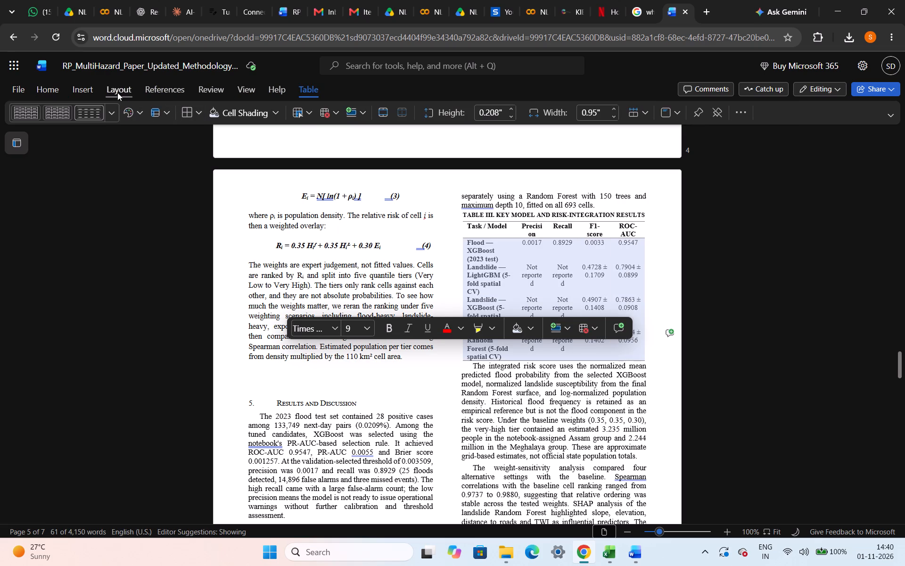
left_click(55, 85)
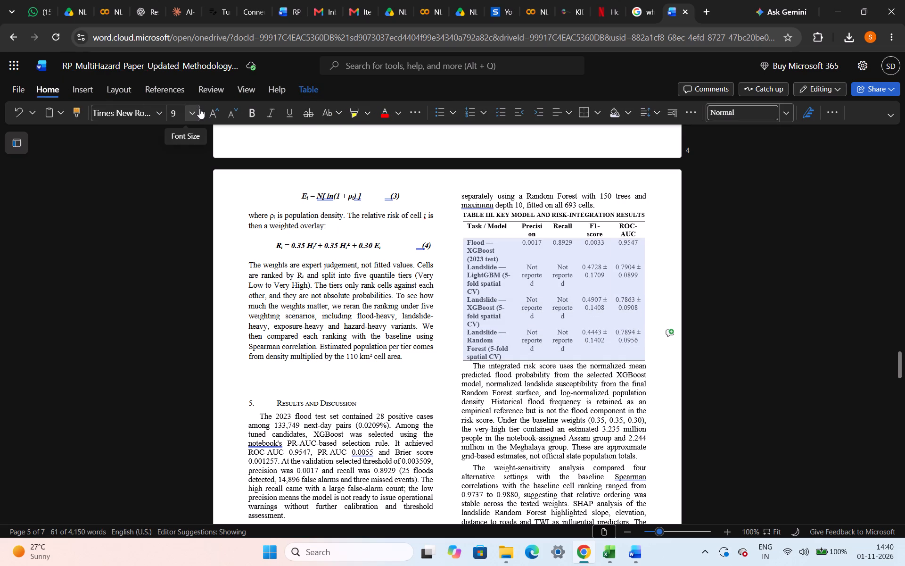
left_click(199, 108)
left_click(190, 158)
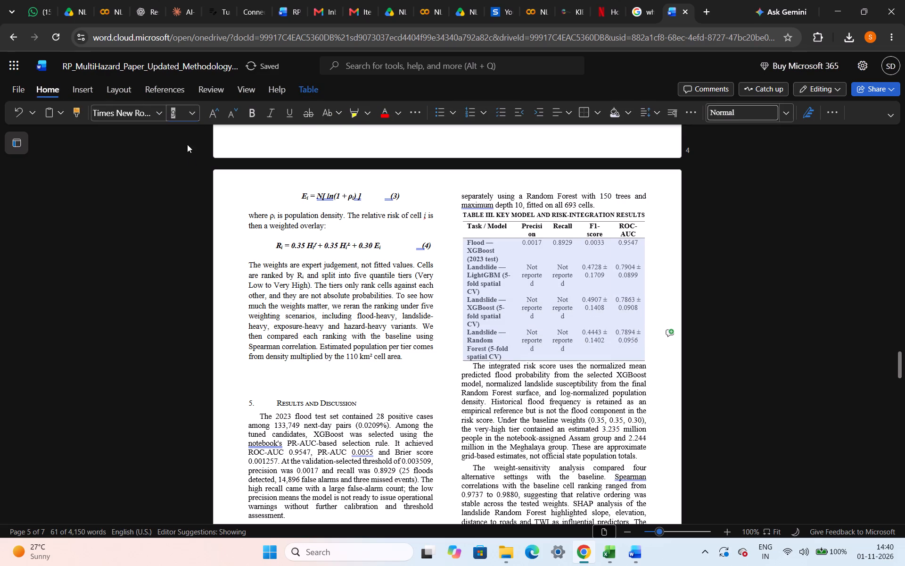
left_click(190, 113)
left_click(188, 135)
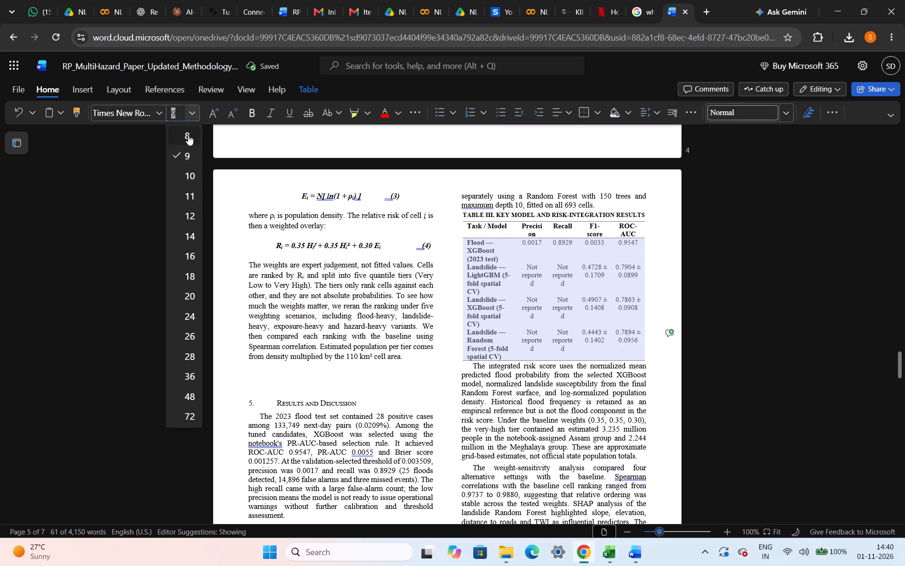
left_click(240, 326)
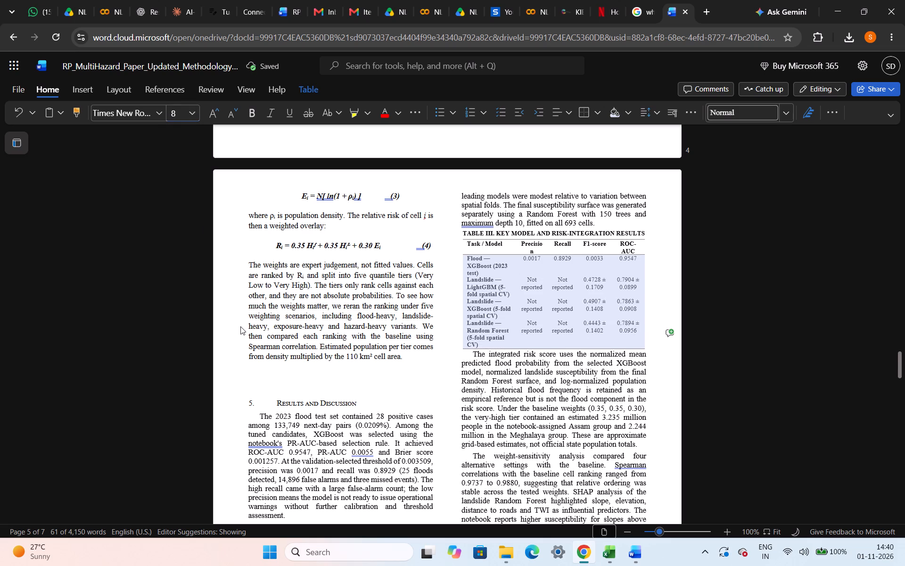
Insert an empty line above Table III and another between the table and the integrated risk score paragraph.
left_click(600, 220)
key("Return")
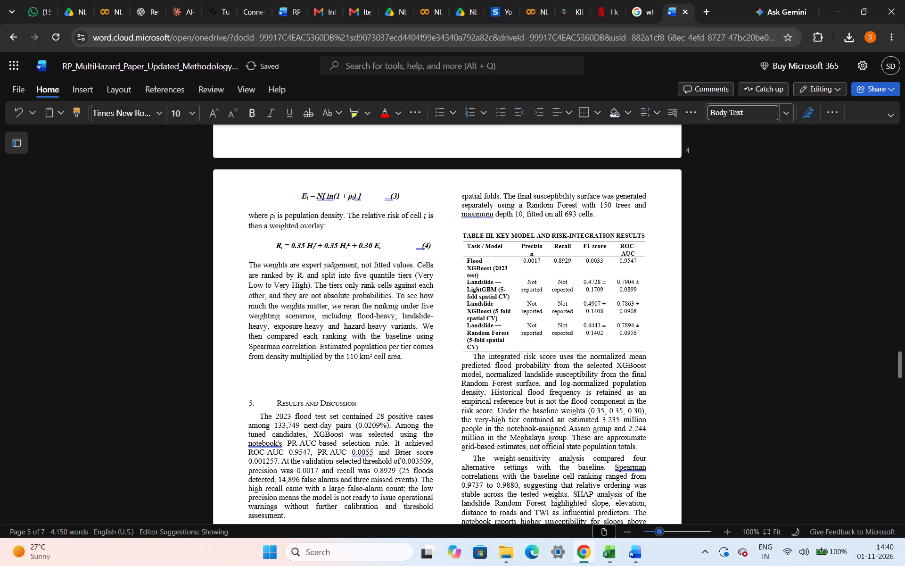
left_click(651, 352)
left_click(471, 358)
key("Return")
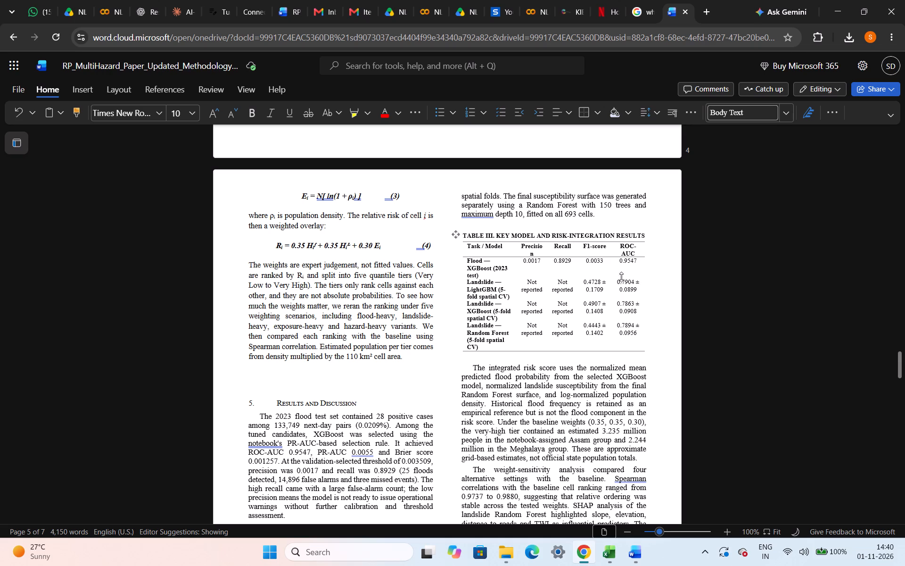
Remove the list number and indent from the Future Scope heading, keeping it as a separate line above its paragraph.
scroll(498, 340, "down", 4)
scroll(498, 340, "up", 3)
left_click(484, 287)
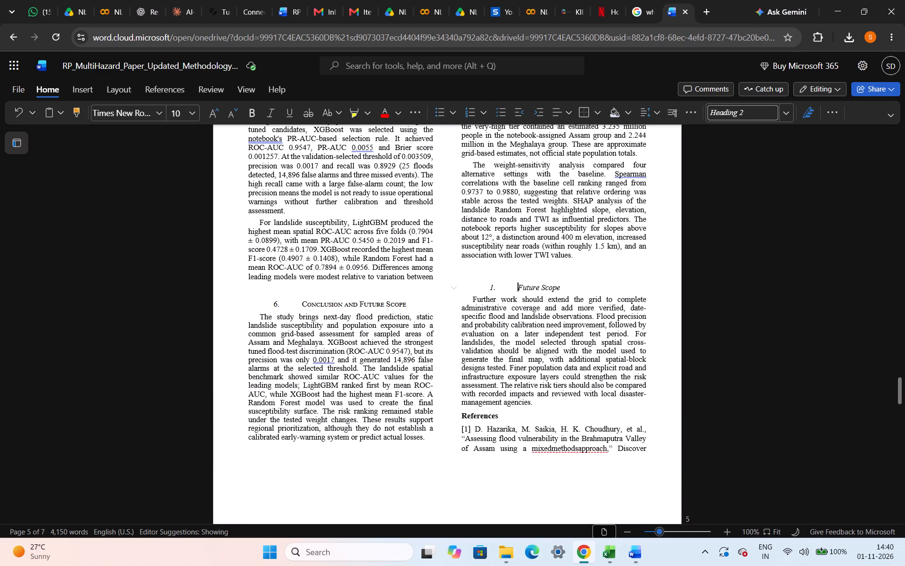
key("BackSpace")
key("BackSpace")
key("BackSpace")
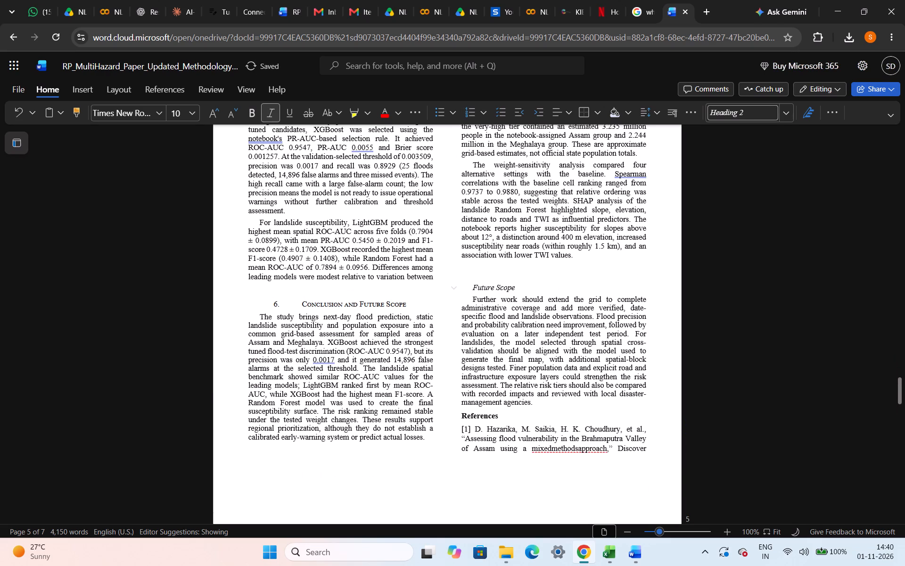
key("BackSpace")
key("BackSpace")
key("BackSpace")
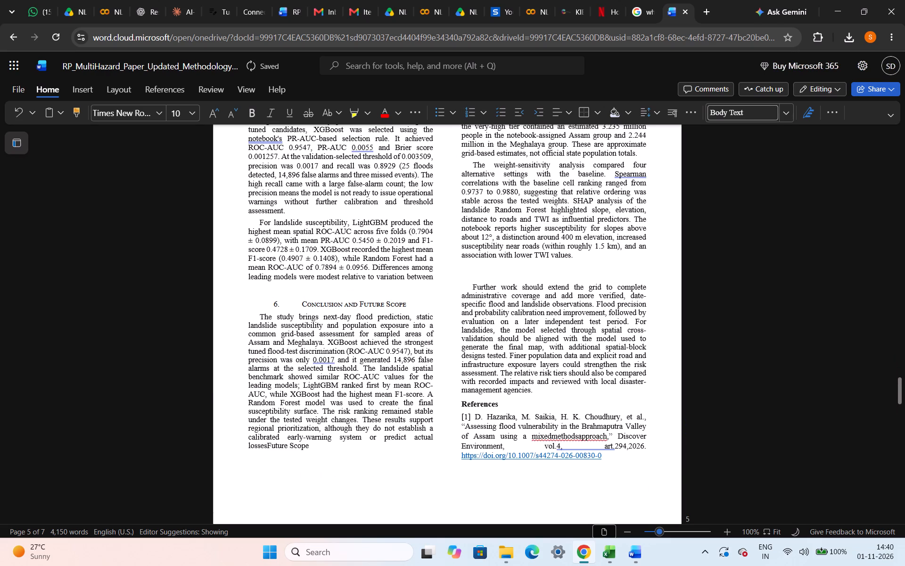
key("ctrl+z")
key("ctrl+z")
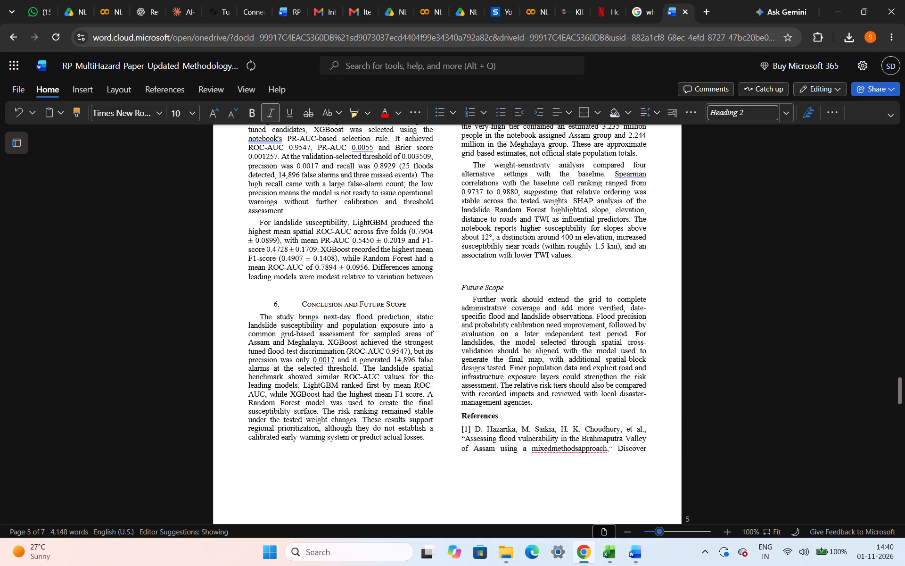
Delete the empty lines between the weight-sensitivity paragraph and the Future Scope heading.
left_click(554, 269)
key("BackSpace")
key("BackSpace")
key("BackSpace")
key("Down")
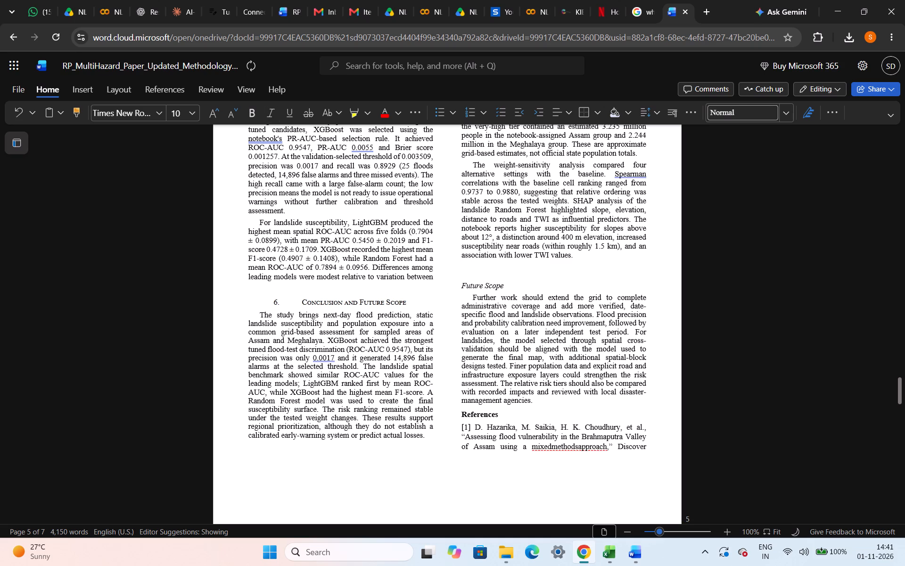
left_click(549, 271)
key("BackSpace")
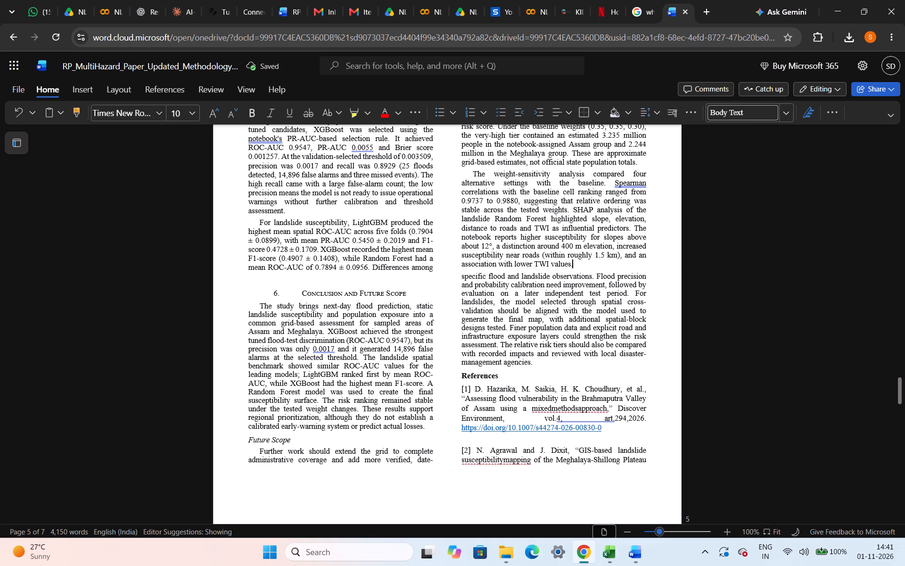
Examine how the Results and Discussion text and Table III flow across the two columns of page 5.
scroll(320, 437, "up", 2)
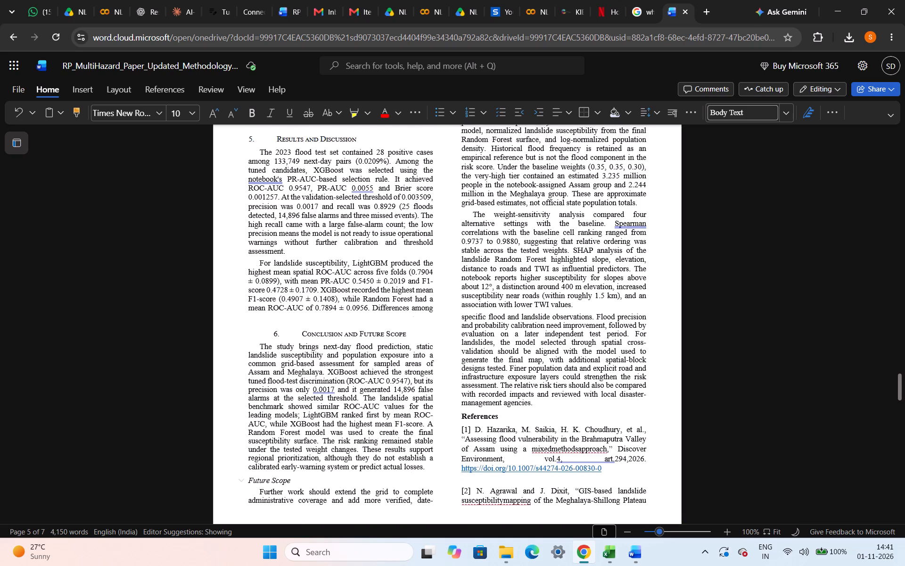
scroll(320, 437, "up", 4)
scroll(320, 437, "down", 2)
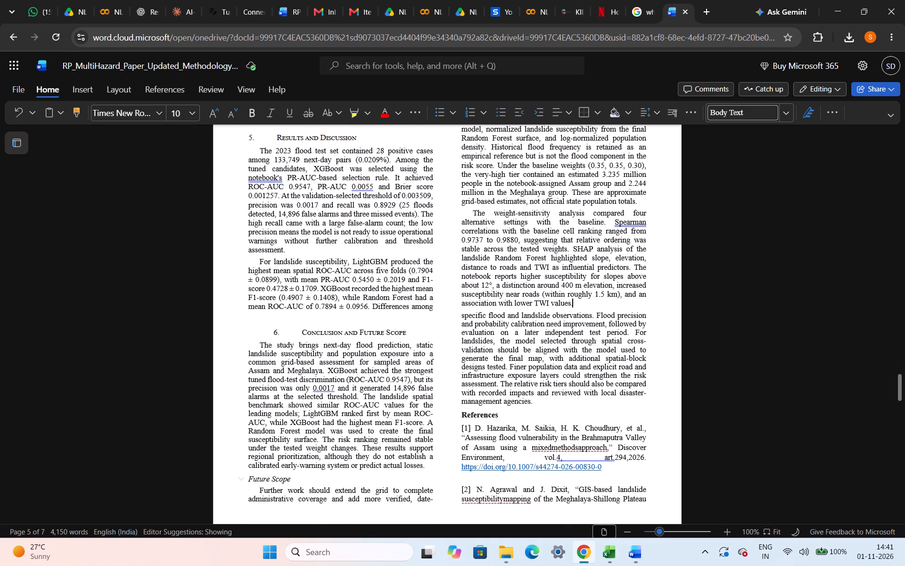
scroll(320, 437, "up", 1)
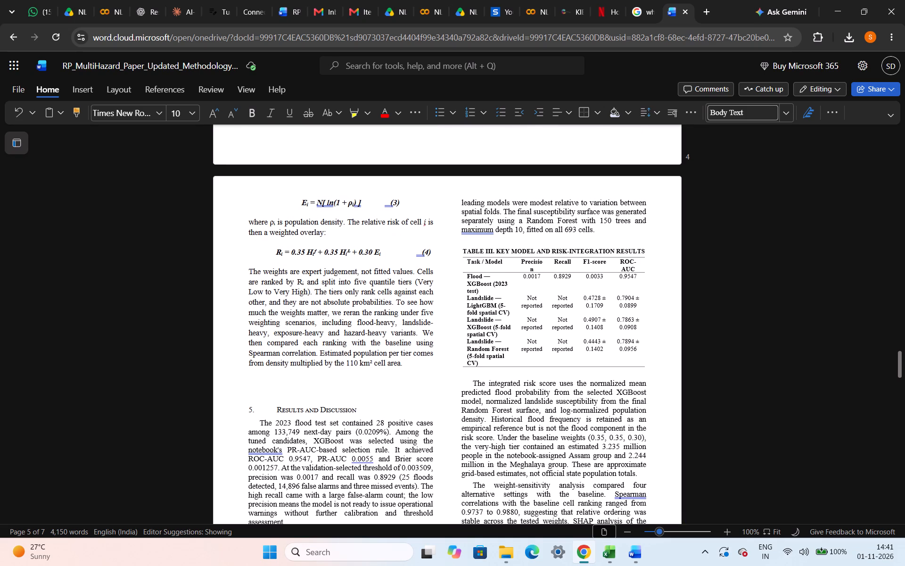
scroll(320, 437, "up", 1)
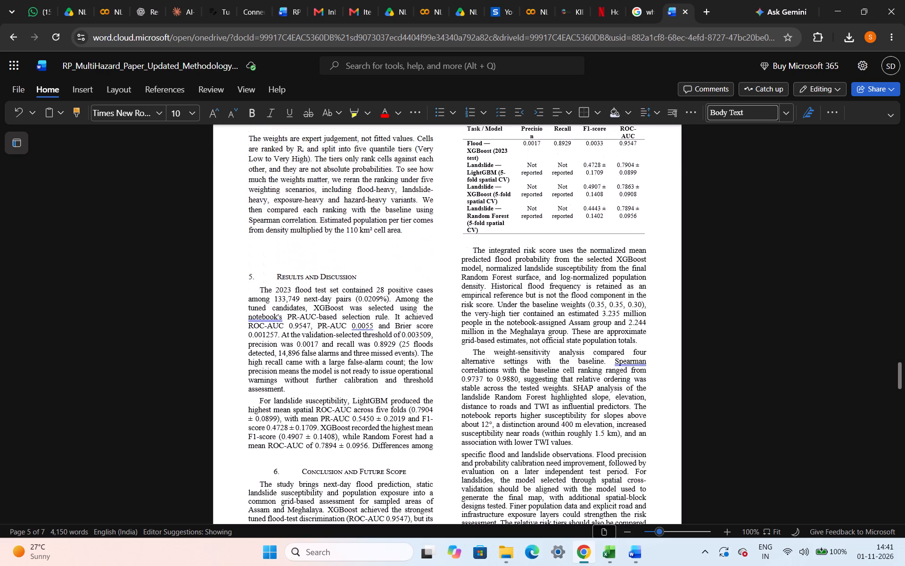
scroll(320, 437, "up", 1)
left_click_drag(270, 275, 389, 405)
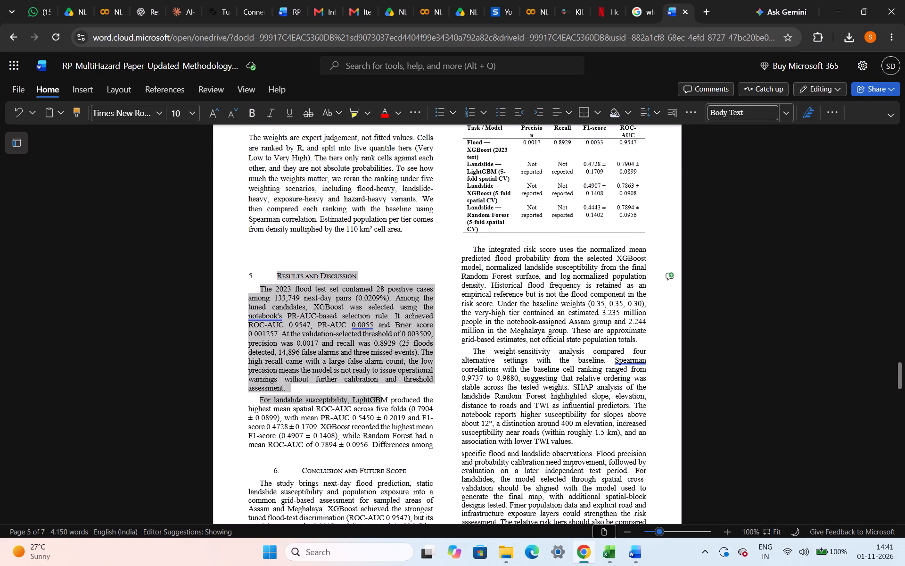
left_click_drag(389, 405, 414, 458)
left_click(439, 195)
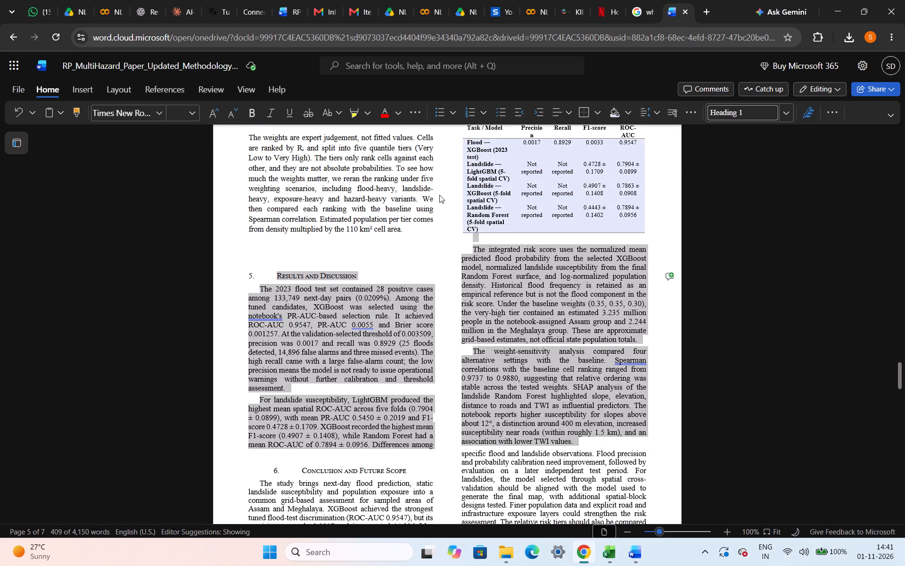
scroll(439, 195, "right", 1)
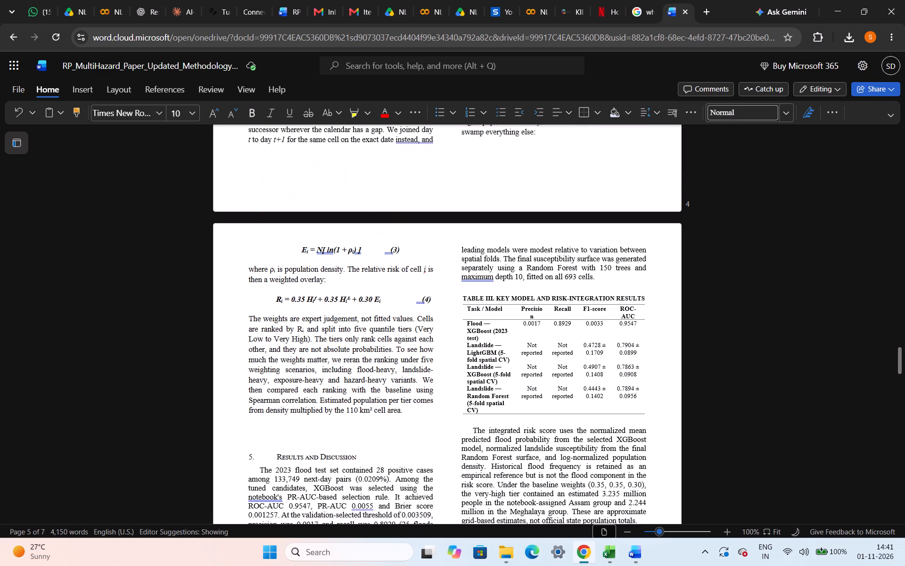
scroll(439, 195, "right", 1)
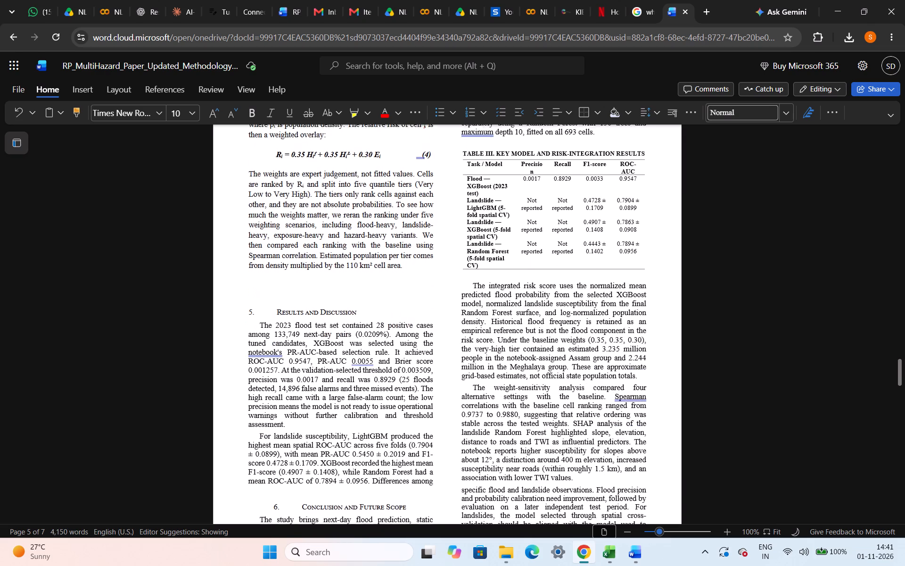
scroll(439, 195, "right", 1)
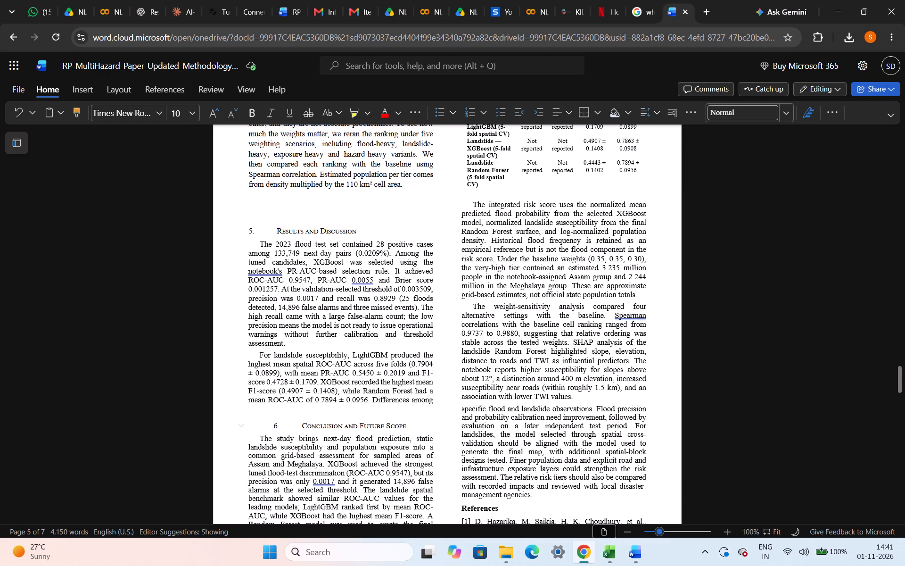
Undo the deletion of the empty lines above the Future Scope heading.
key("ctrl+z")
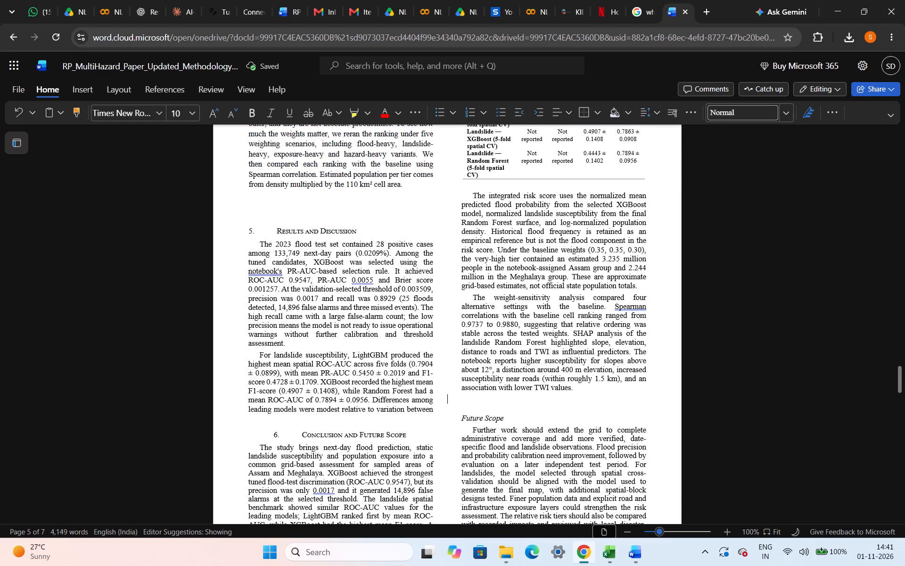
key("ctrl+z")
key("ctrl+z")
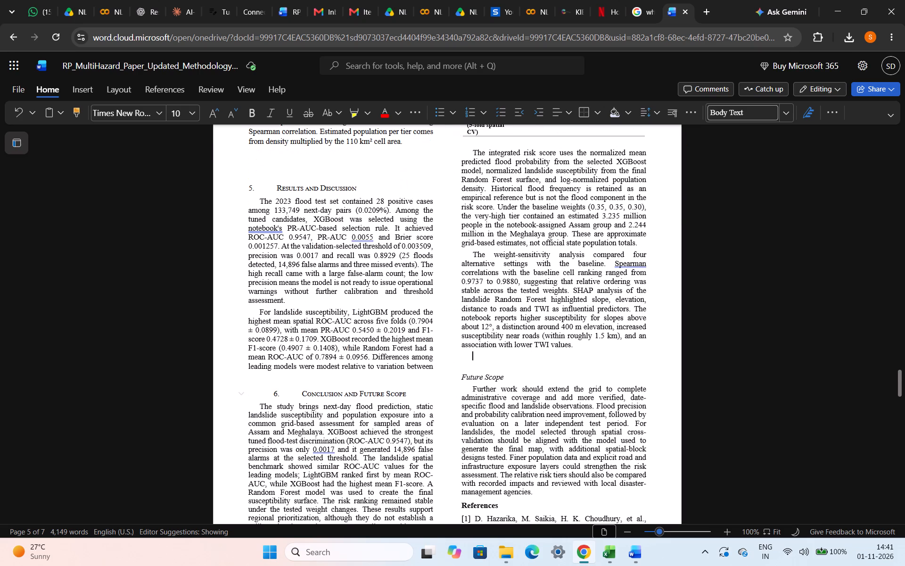
Examine the reading order of the Results and Discussion, Conclusion and Future Scope text across the columns of page 5.
scroll(383, 351, "right", 1)
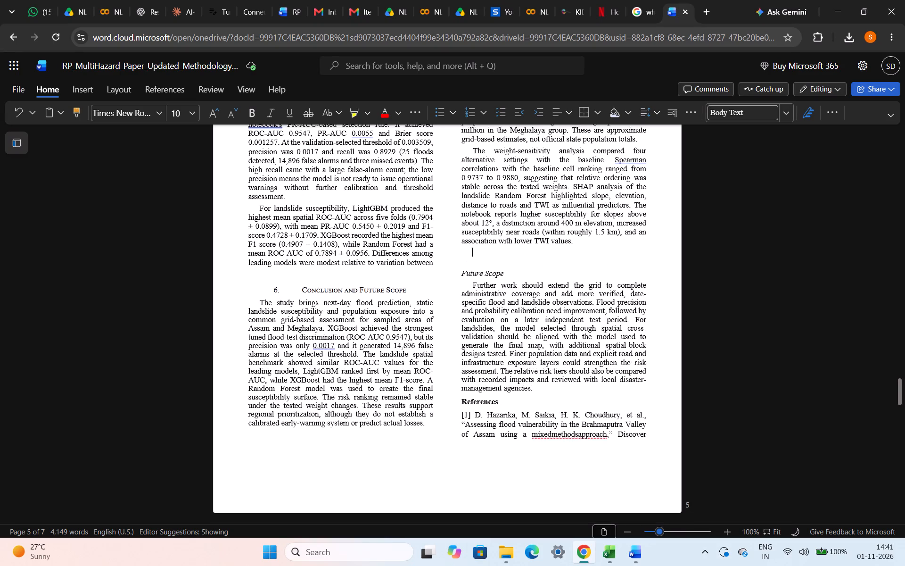
scroll(383, 351, "right", 1)
left_click_drag(265, 246, 622, 485)
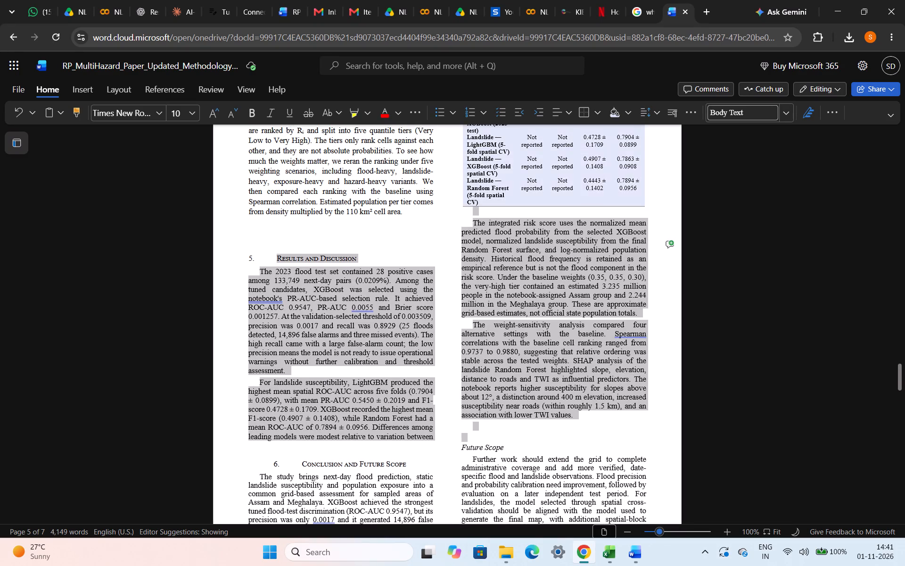
left_click_drag(622, 485, 394, 314)
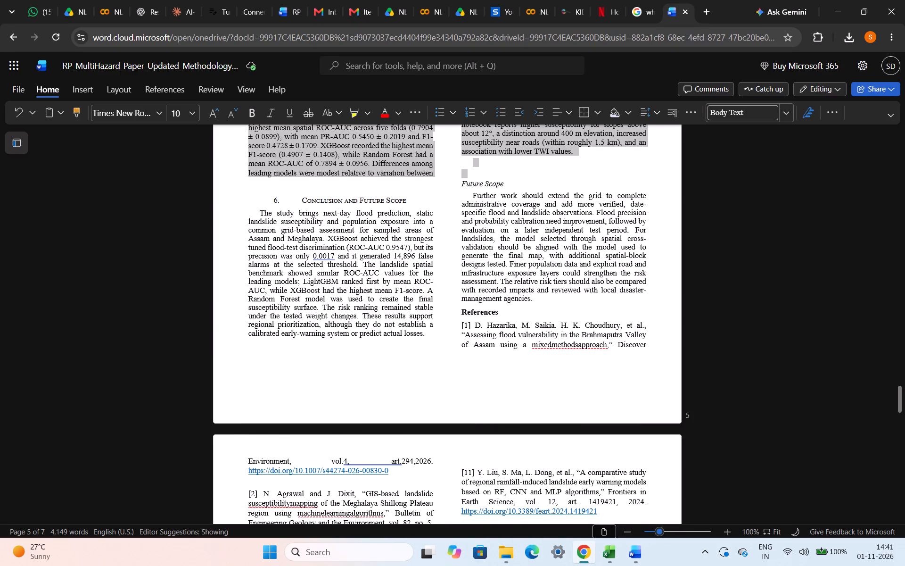
left_click_drag(394, 314, 400, 264)
left_click(437, 336)
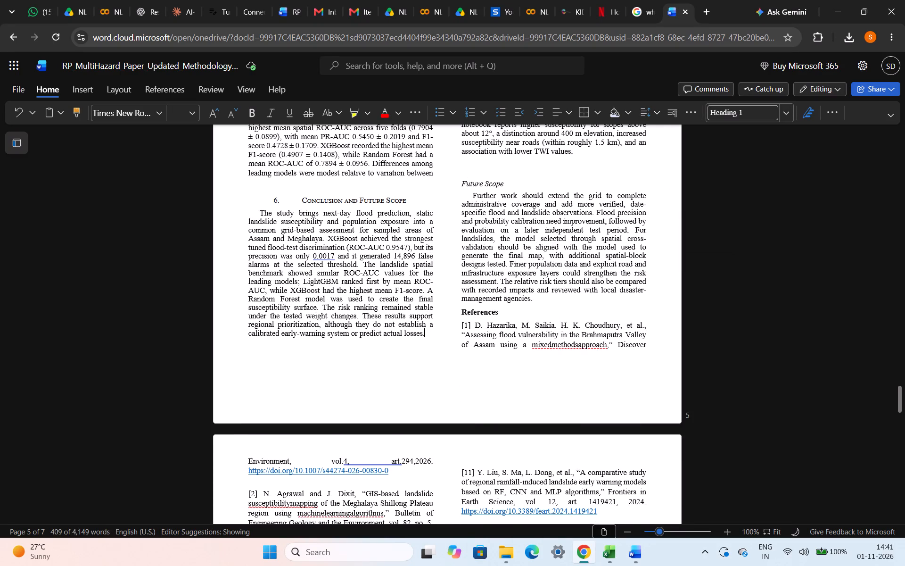
left_click_drag(428, 334, 466, 195)
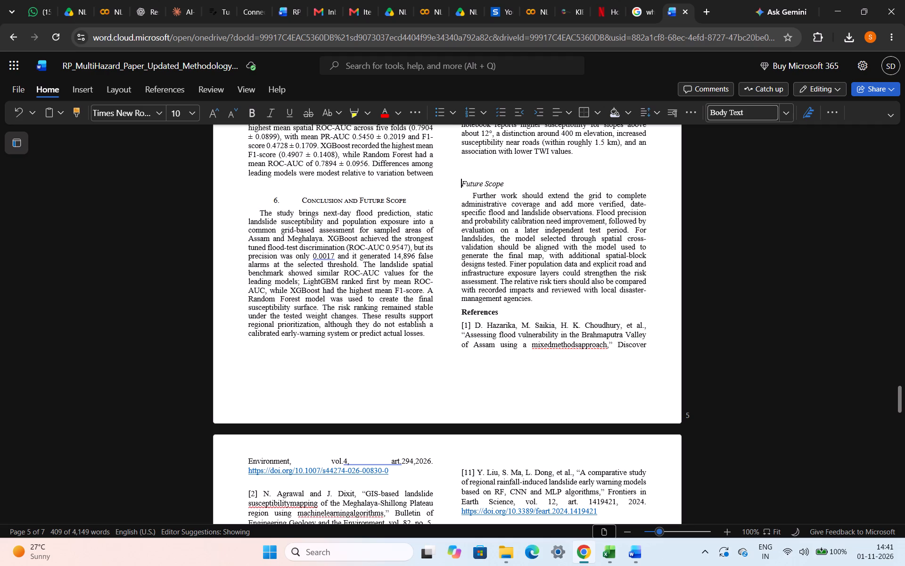
left_click_drag(466, 195, 554, 275)
left_click(590, 341)
scroll(611, 314, "up", 2)
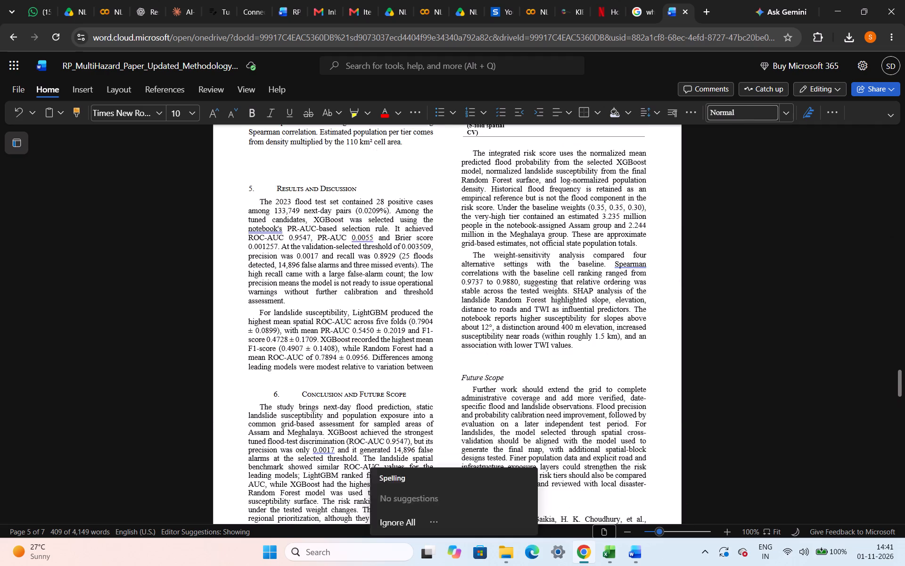
scroll(611, 314, "up", 1)
scroll(611, 314, "down", 1)
Apply the two-column layout to the section containing the weight-sensitivity paragraph.
left_click(458, 305)
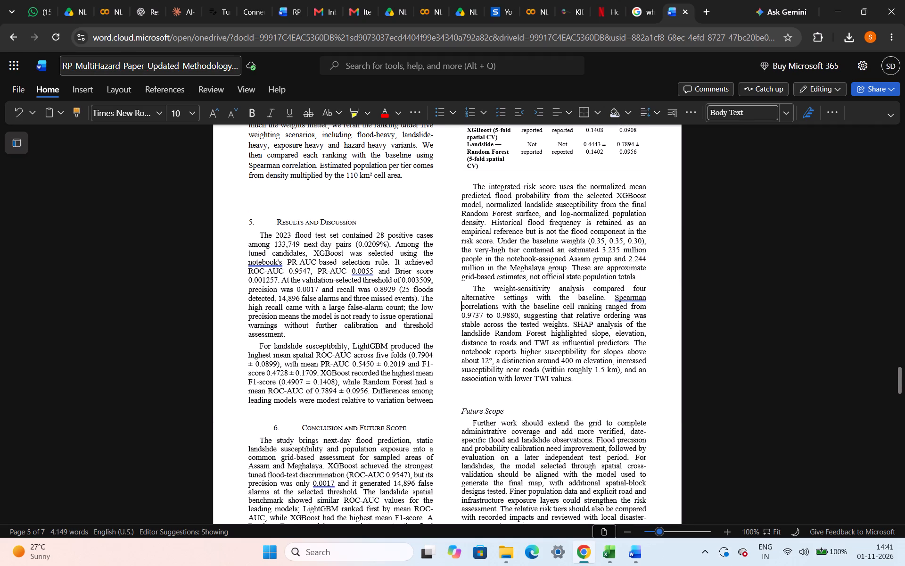
left_click(112, 85)
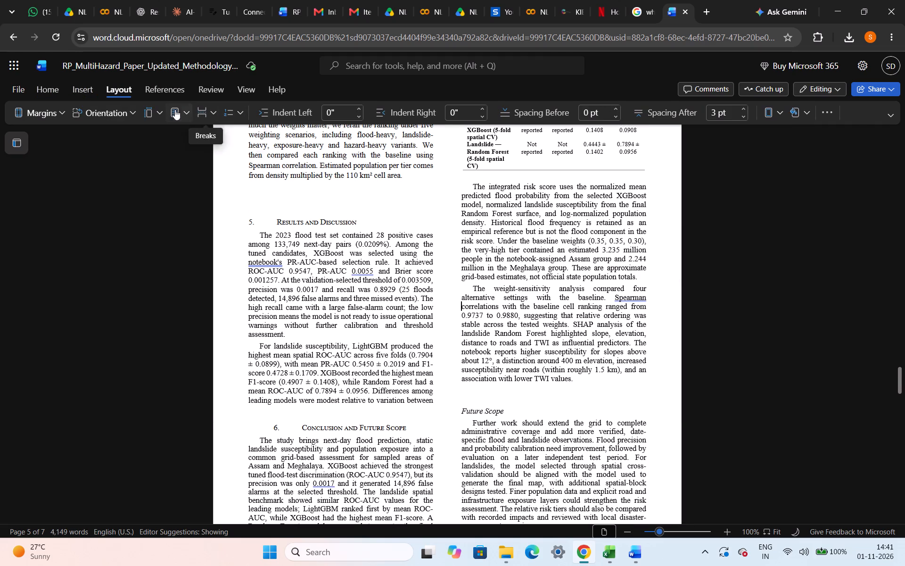
left_click(182, 114)
left_click(216, 166)
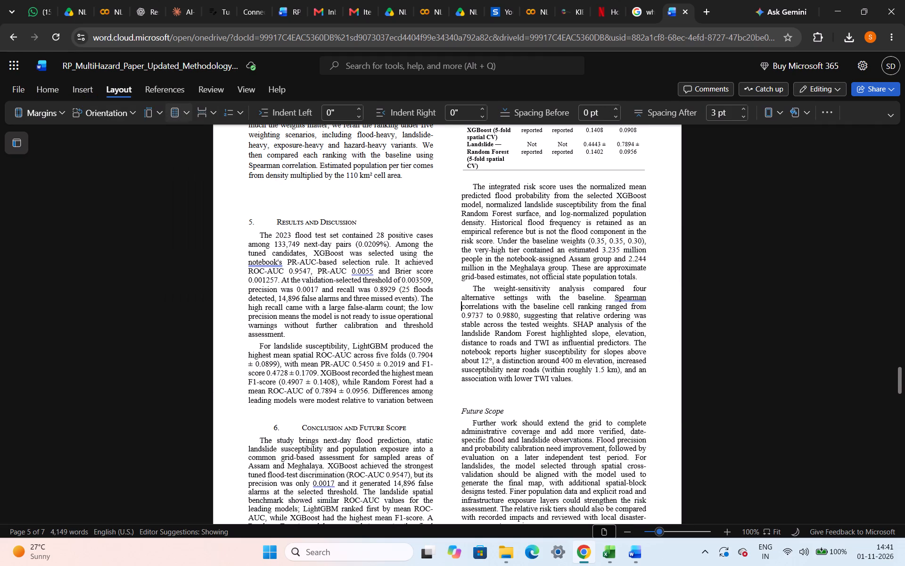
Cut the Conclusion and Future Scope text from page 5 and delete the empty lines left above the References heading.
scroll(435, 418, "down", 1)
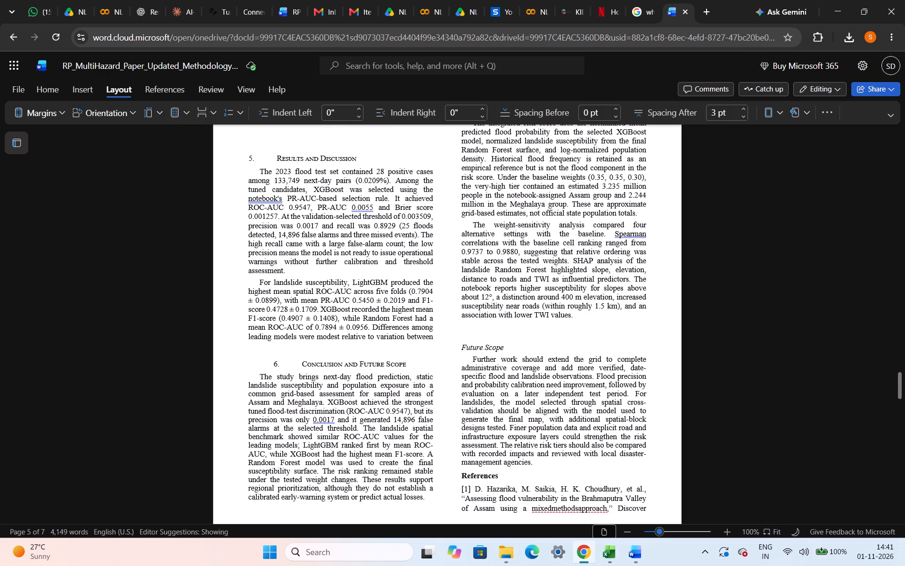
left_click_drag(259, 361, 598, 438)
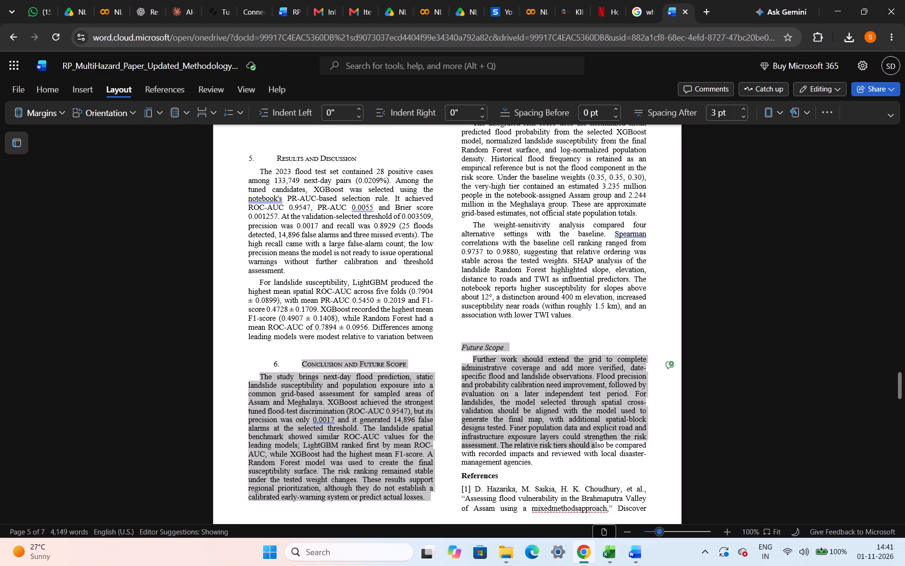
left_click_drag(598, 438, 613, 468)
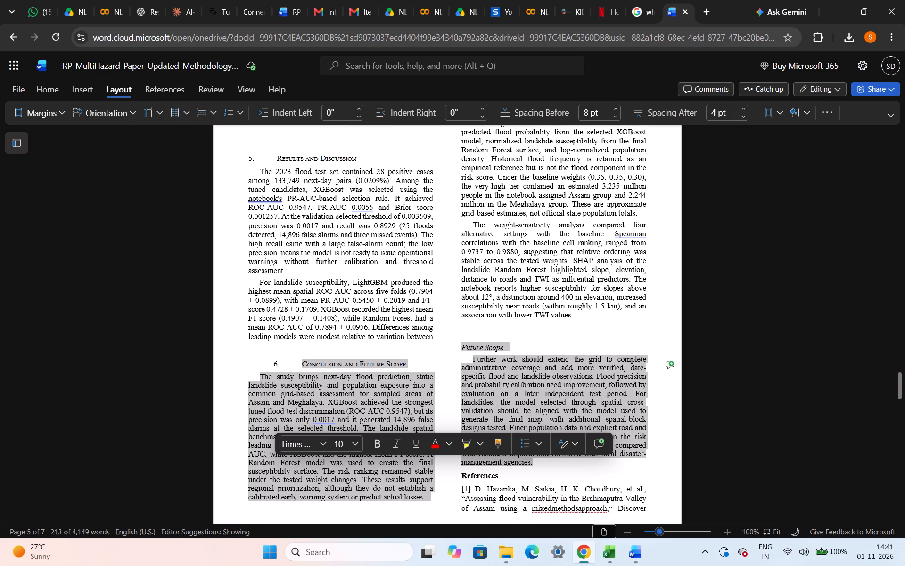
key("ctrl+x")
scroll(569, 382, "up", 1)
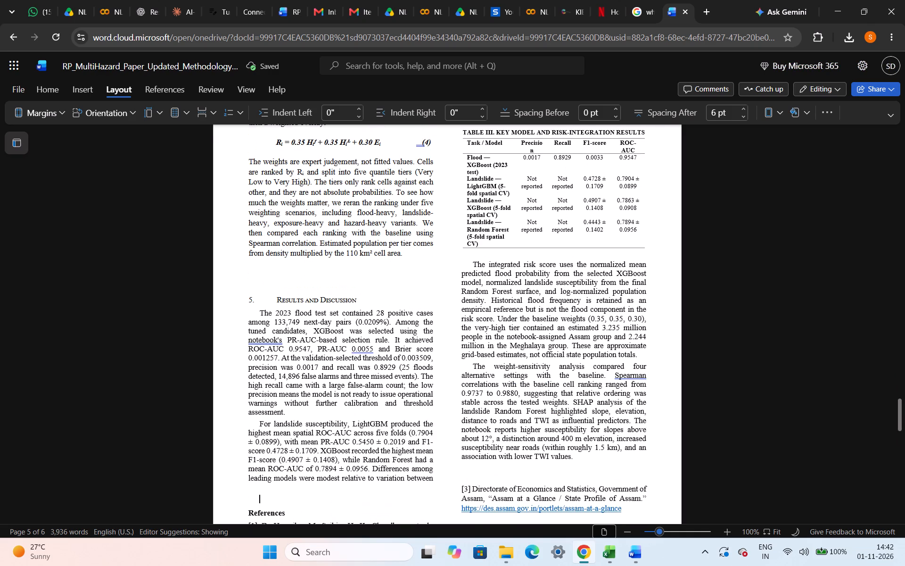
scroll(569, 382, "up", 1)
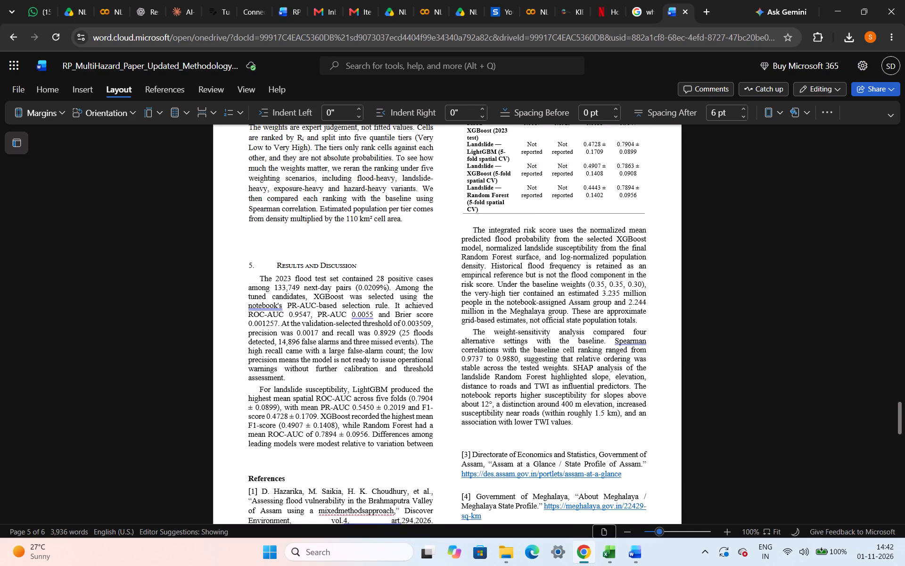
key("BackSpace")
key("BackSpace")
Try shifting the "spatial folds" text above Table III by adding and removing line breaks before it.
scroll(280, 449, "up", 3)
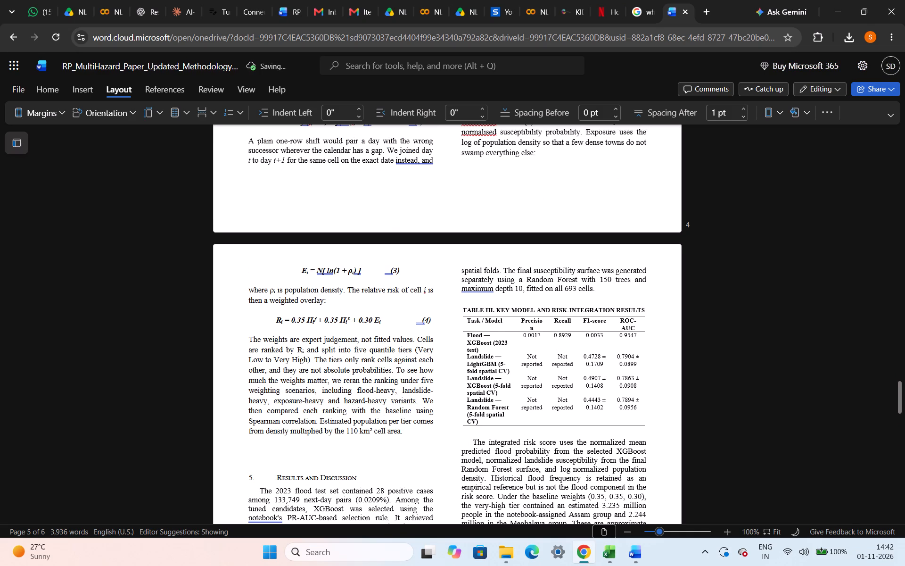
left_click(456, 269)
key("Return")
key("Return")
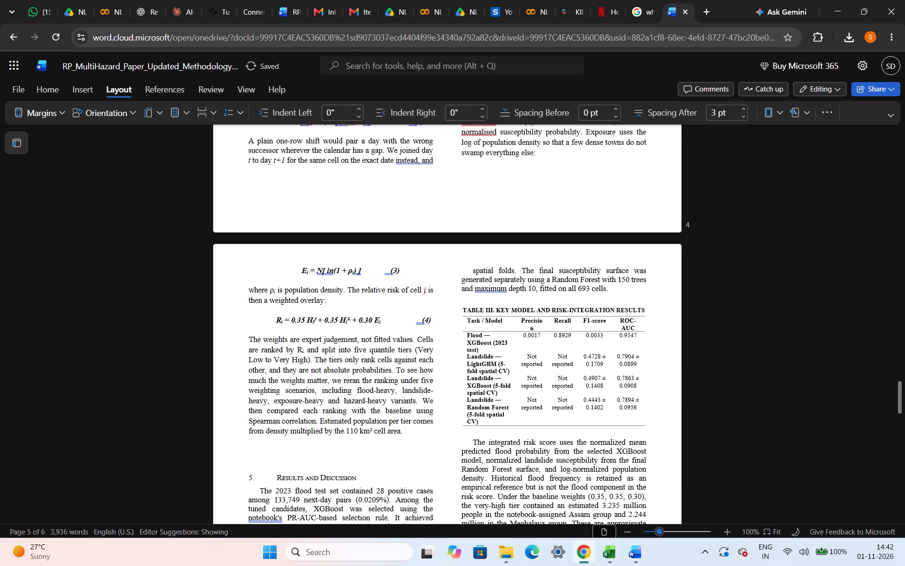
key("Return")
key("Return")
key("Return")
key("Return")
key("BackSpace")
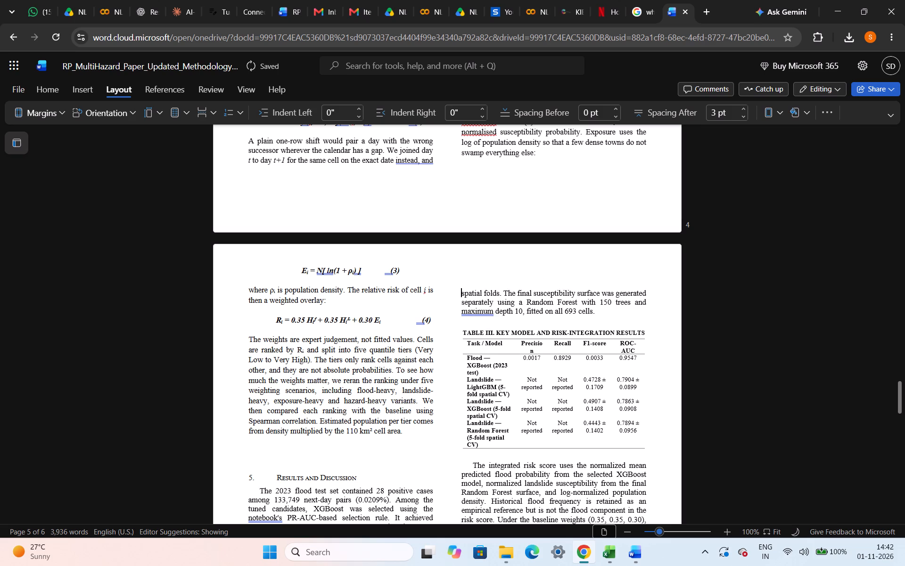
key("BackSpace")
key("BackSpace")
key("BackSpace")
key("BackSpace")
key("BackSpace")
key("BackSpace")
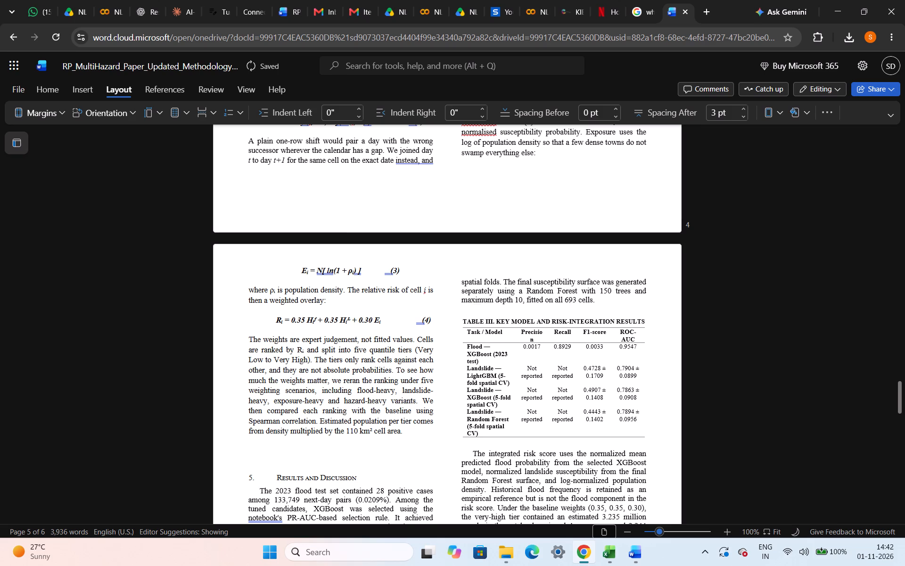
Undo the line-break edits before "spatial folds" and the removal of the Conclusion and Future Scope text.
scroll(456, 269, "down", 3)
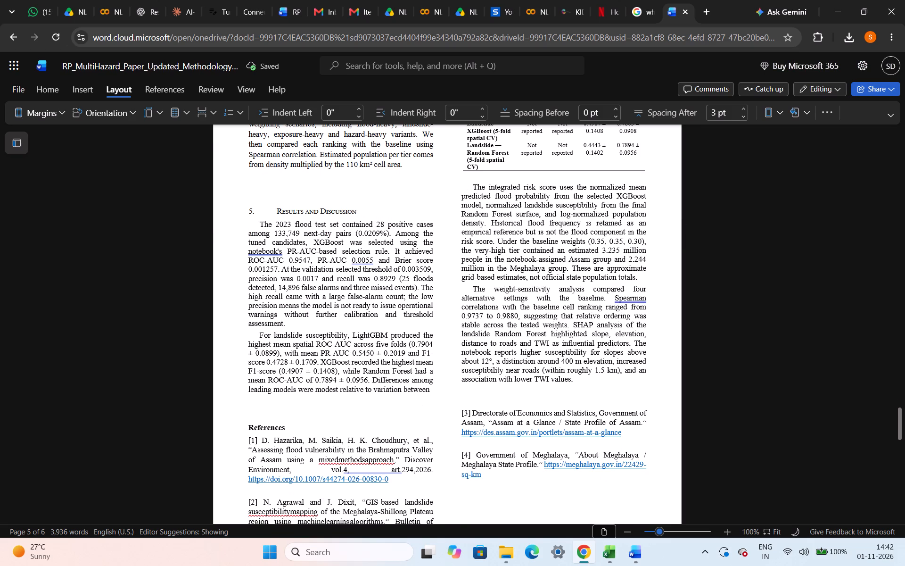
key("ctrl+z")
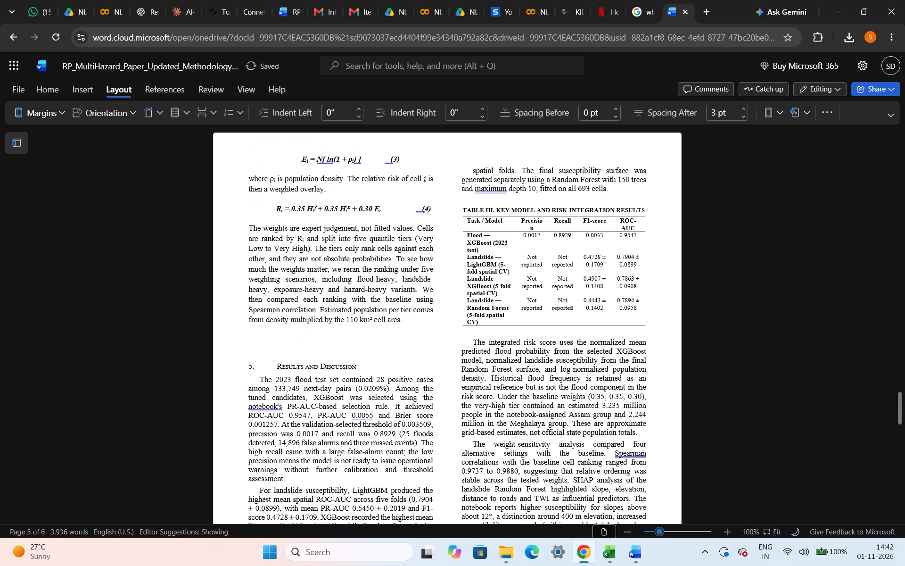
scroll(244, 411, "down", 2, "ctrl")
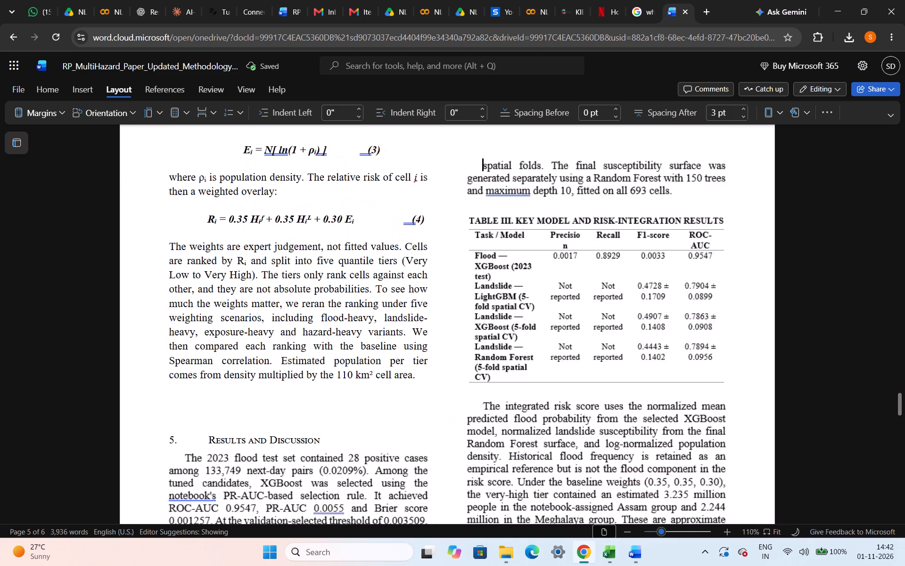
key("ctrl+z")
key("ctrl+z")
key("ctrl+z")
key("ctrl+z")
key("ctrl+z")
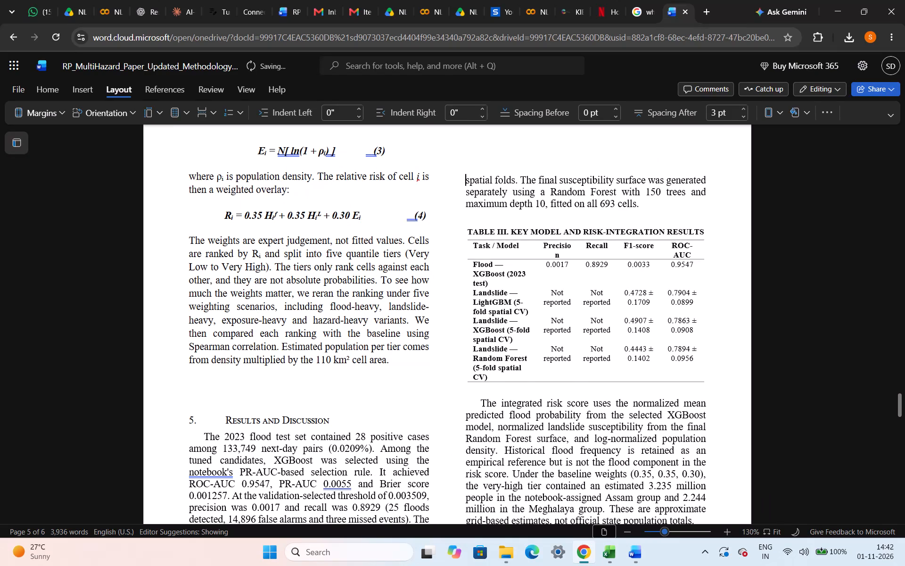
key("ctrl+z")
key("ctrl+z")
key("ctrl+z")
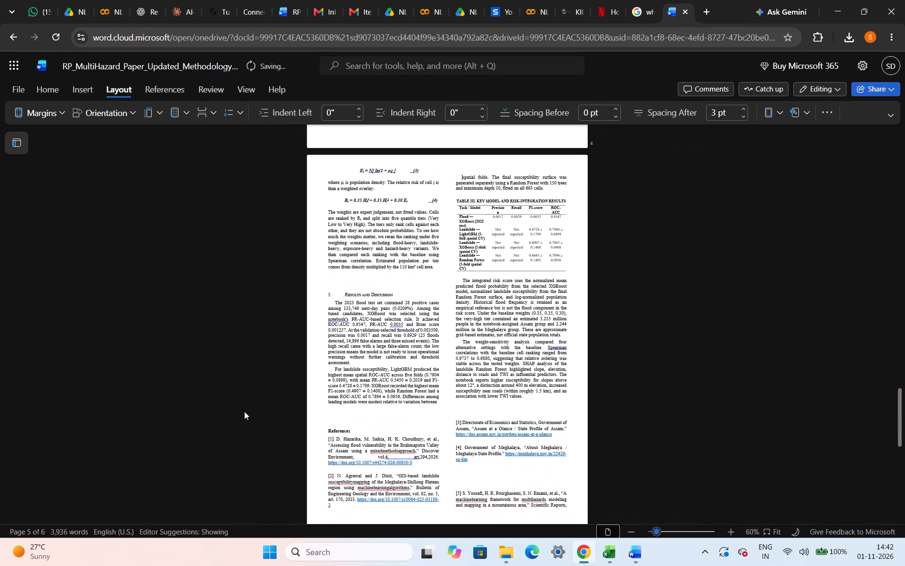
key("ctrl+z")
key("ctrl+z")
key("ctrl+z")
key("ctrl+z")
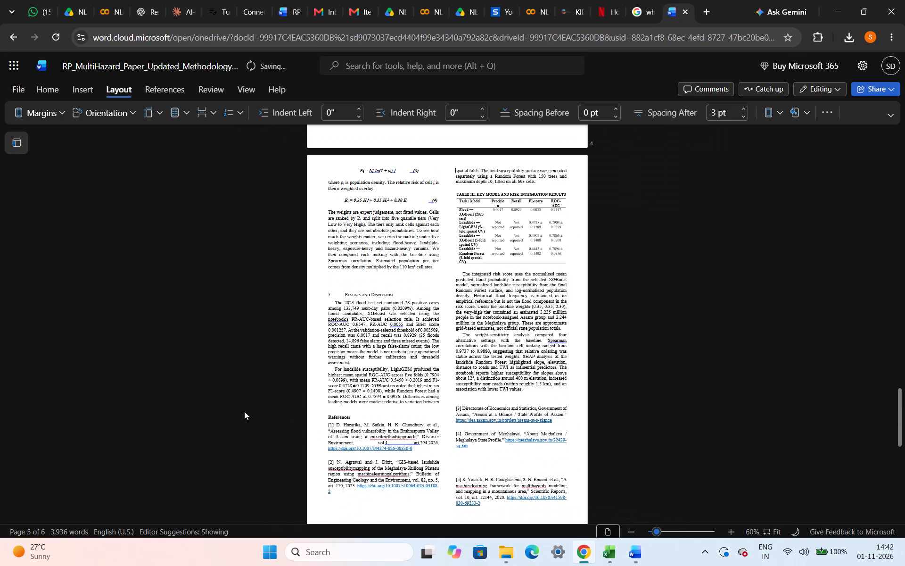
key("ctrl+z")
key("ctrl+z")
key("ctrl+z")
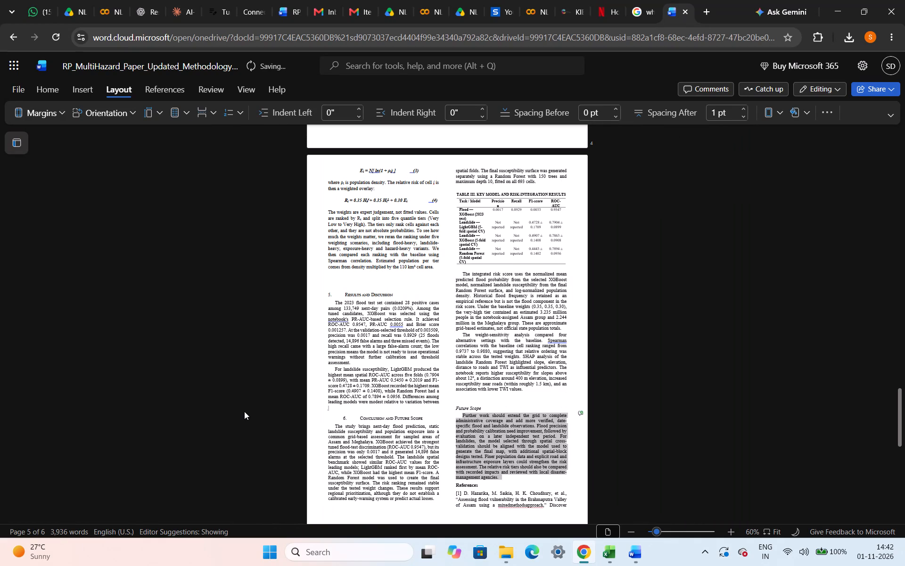
Cut everything from the Conclusion and Future Scope heading through the end of the reference list.
scroll(329, 439, "down", 1)
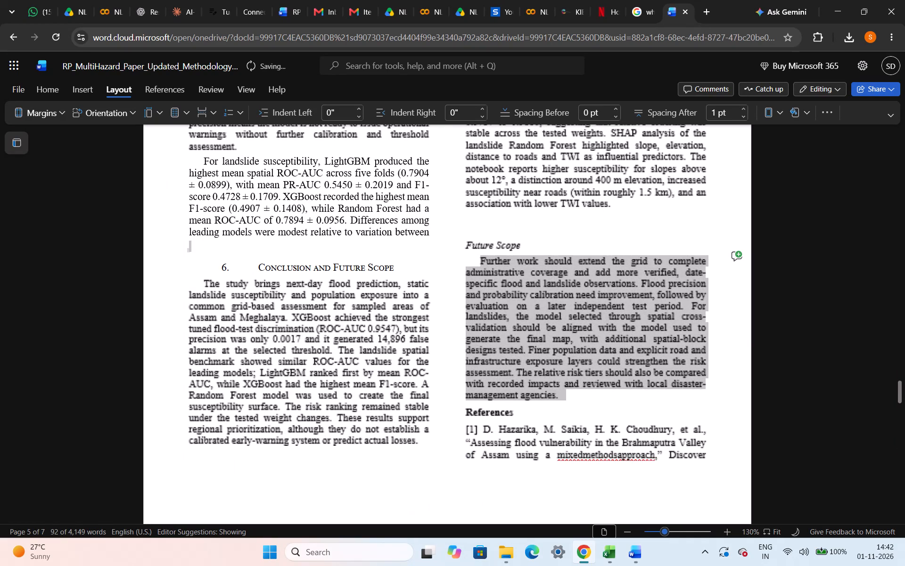
right_click(329, 439)
left_click(192, 255)
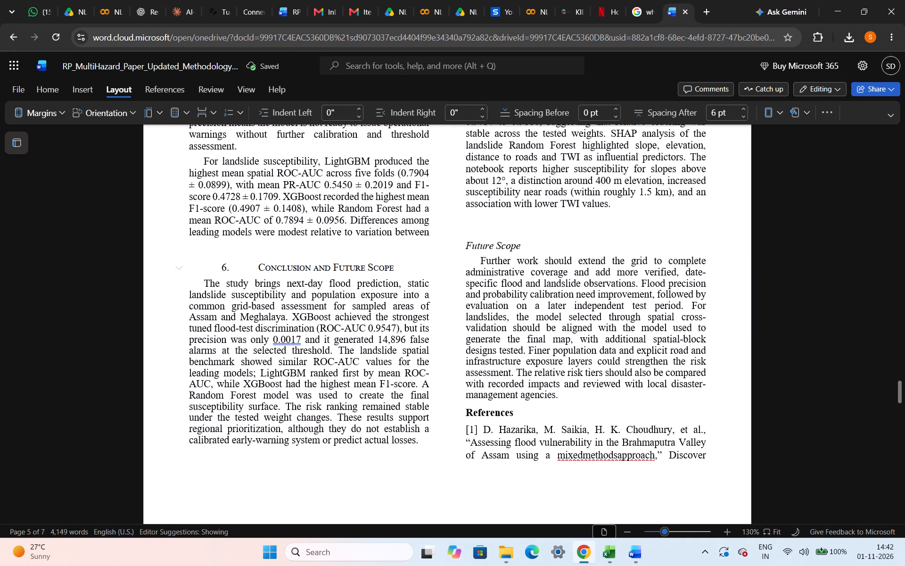
left_click_drag(216, 263, 633, 550)
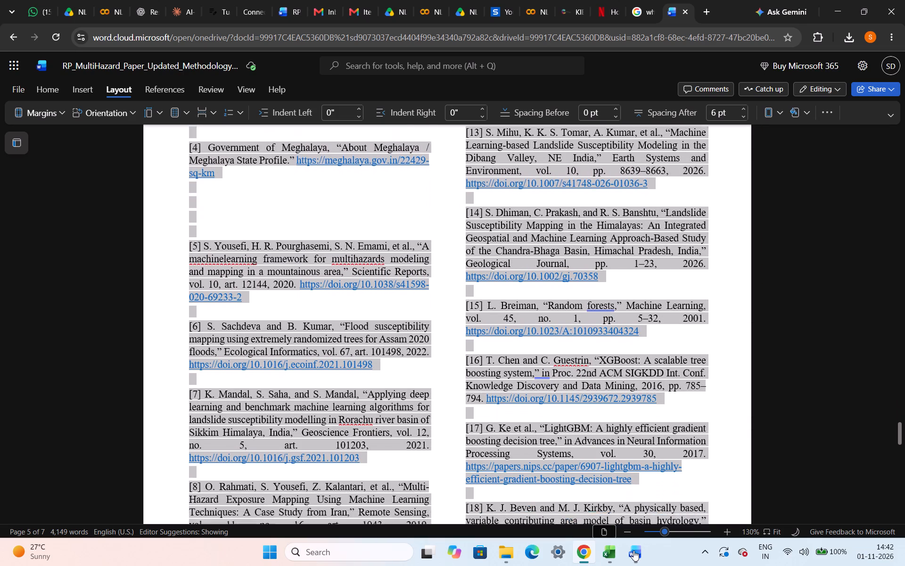
left_click_drag(633, 550, 640, 532)
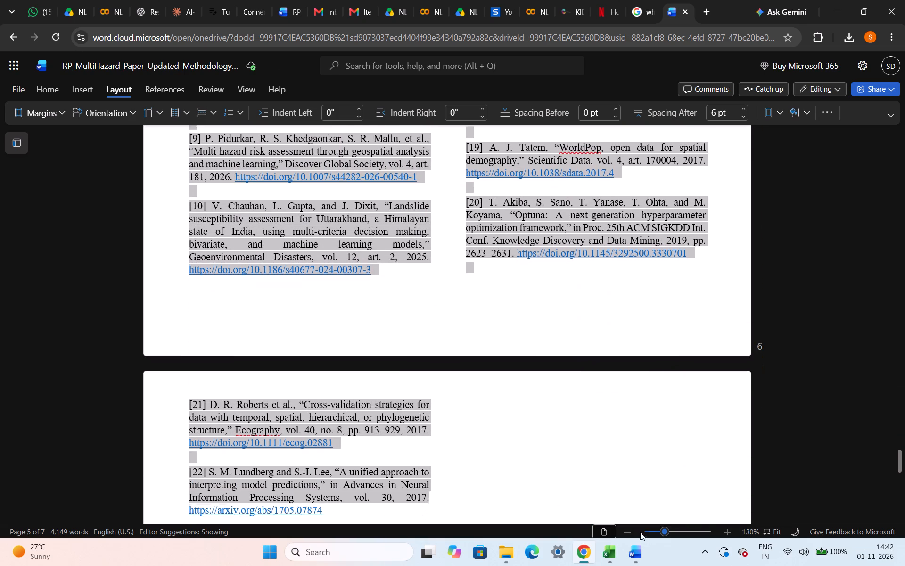
left_click_drag(640, 532, 620, 535)
key("ctrl+x")
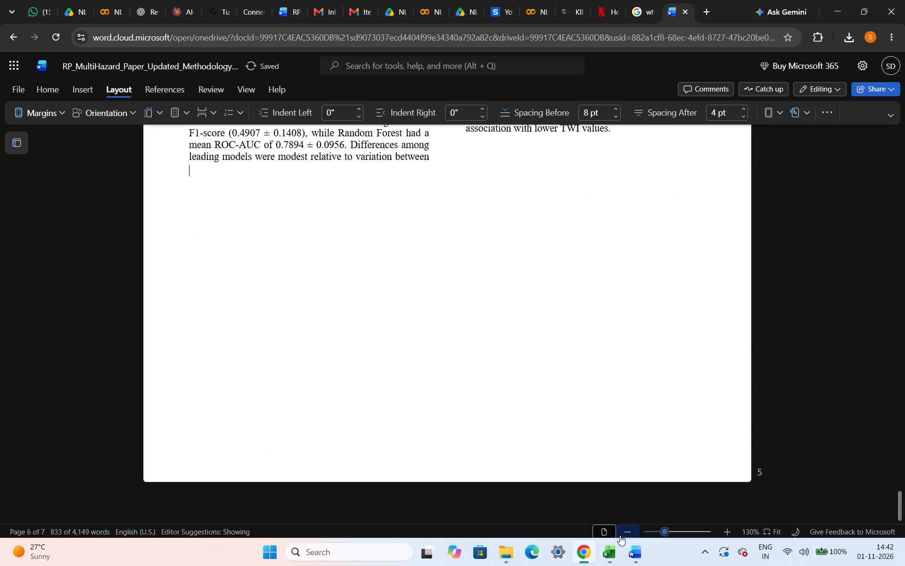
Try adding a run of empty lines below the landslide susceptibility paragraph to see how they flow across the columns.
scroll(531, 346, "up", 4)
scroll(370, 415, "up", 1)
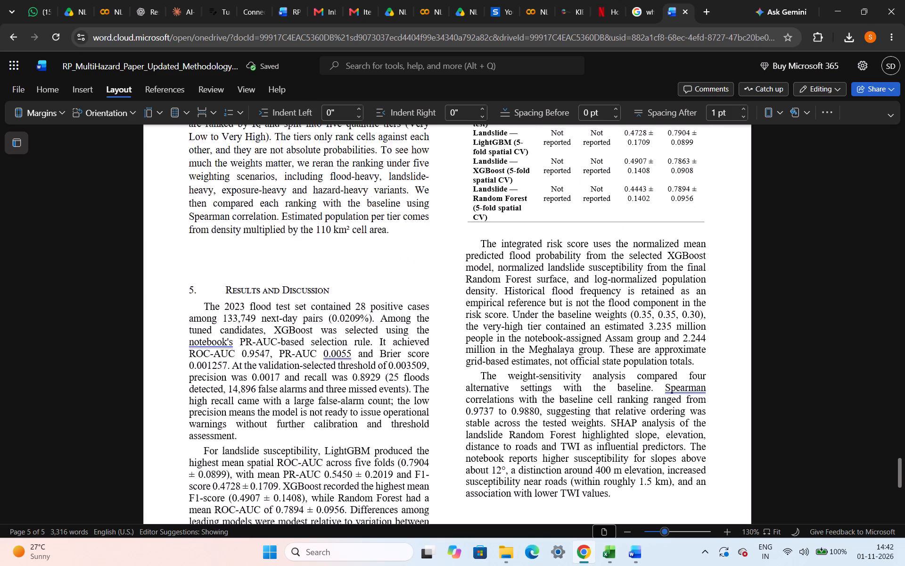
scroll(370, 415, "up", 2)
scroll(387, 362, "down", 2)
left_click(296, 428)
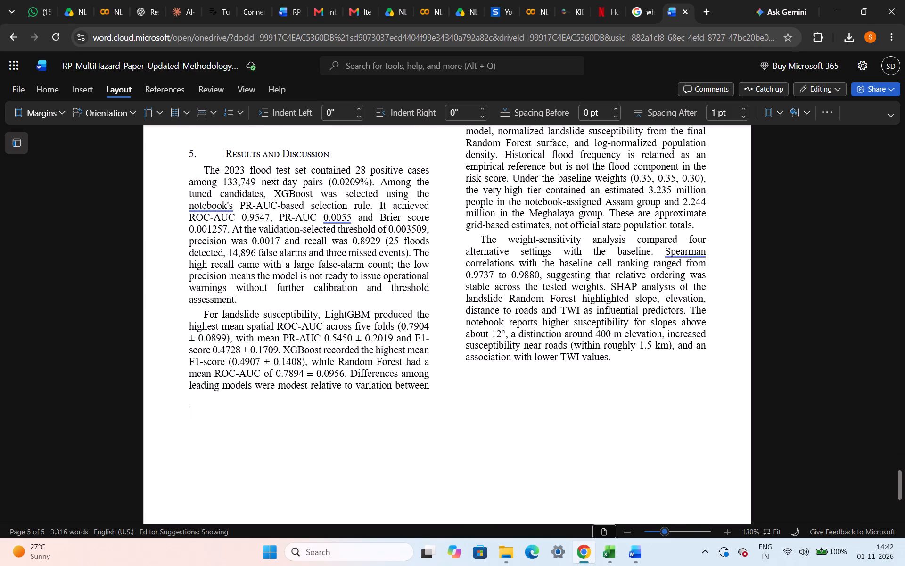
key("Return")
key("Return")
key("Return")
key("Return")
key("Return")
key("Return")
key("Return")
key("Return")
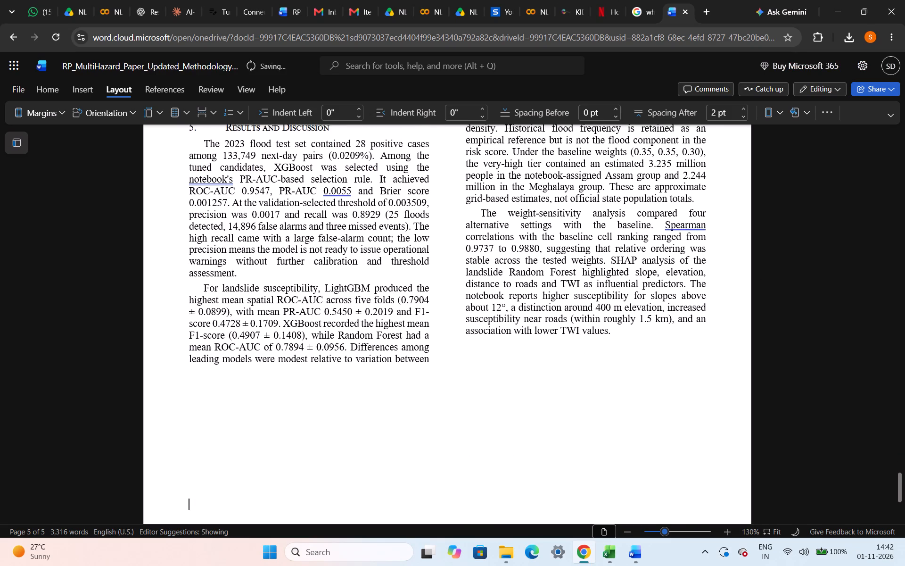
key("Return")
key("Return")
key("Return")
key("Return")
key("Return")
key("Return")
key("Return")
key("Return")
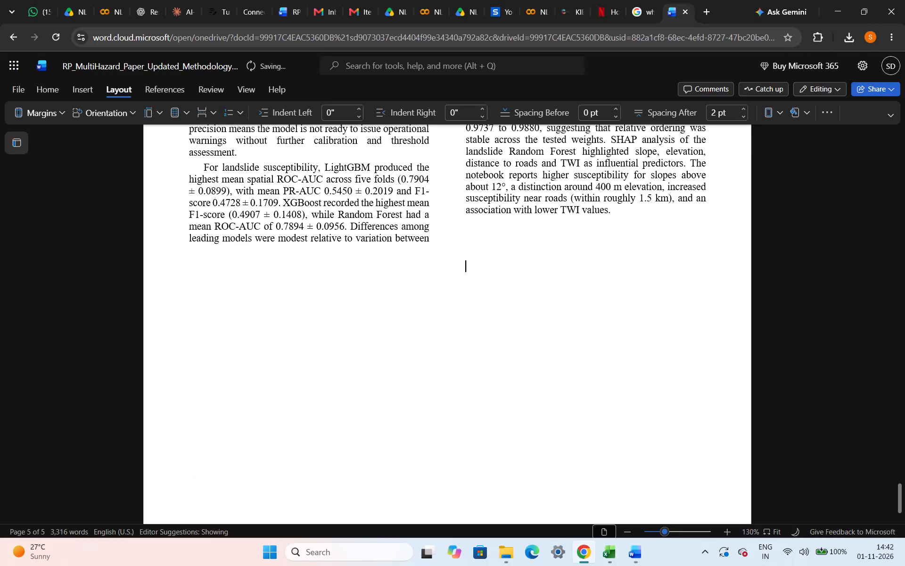
Delete the empty lines back to the line directly below the landslide susceptibility paragraph.
key("BackSpace")
key("BackSpace")
key("BackSpace")
key("BackSpace")
key("BackSpace")
key("BackSpace")
key("BackSpace")
key("BackSpace")
key("BackSpace")
key("BackSpace")
key("BackSpace")
key("BackSpace")
key("BackSpace")
key("BackSpace")
key("BackSpace")
key("BackSpace")
key("BackSpace")
key("BackSpace")
Select the Results and Discussion section from its heading through Table III into the weight-sensitivity paragraph.
scroll(296, 428, "up", 3)
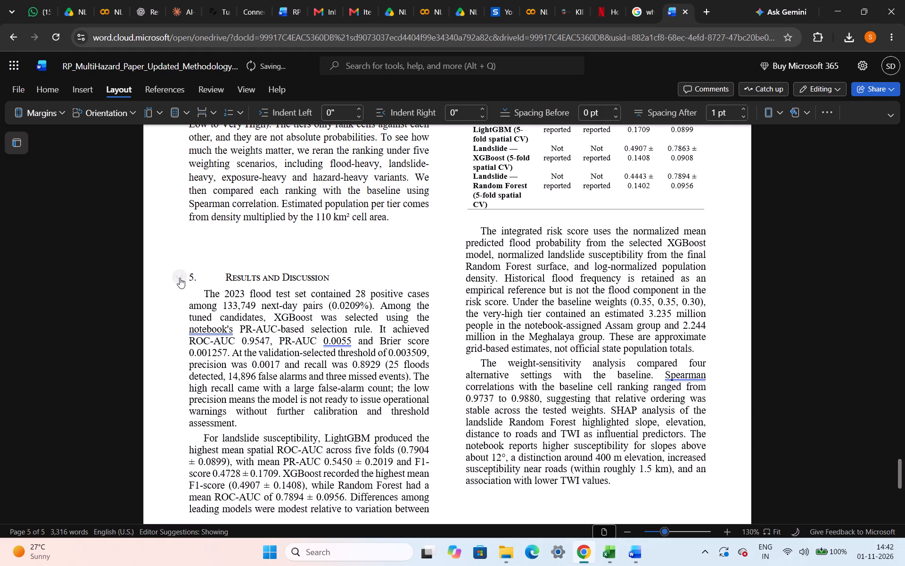
left_click_drag(189, 278, 511, 463)
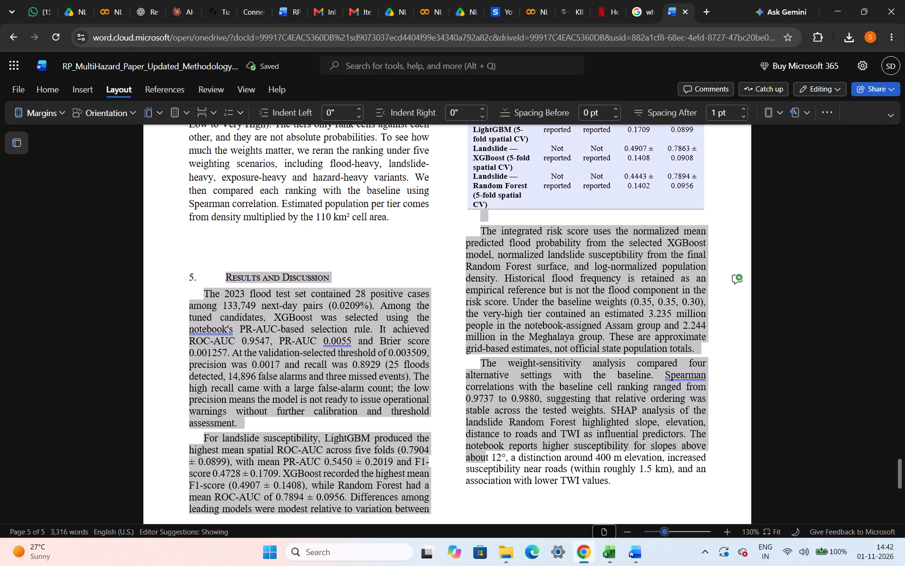
Extend the Results and Discussion selection to the end of the weight-sensitivity paragraph and apply a two-column layout.
left_click_drag(511, 463, 582, 508)
left_click(181, 112)
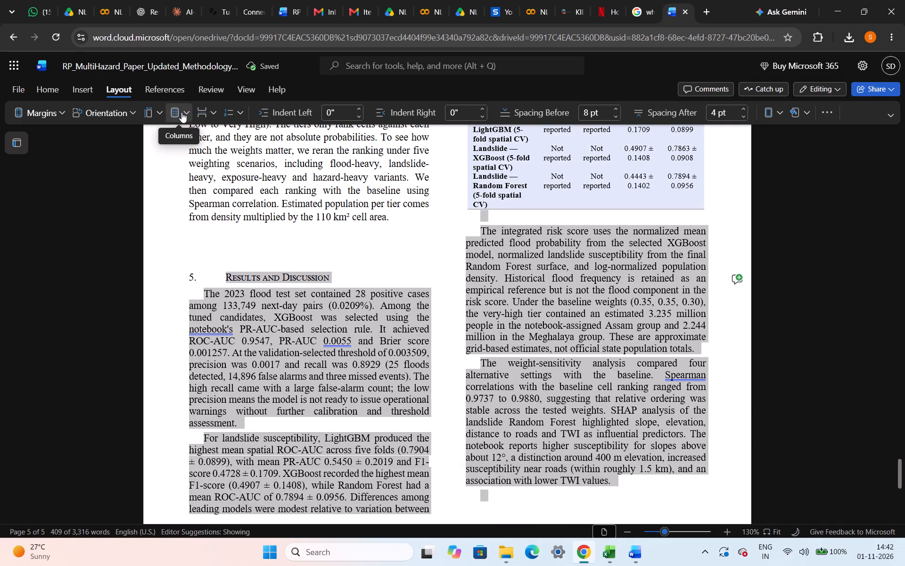
left_click(199, 165)
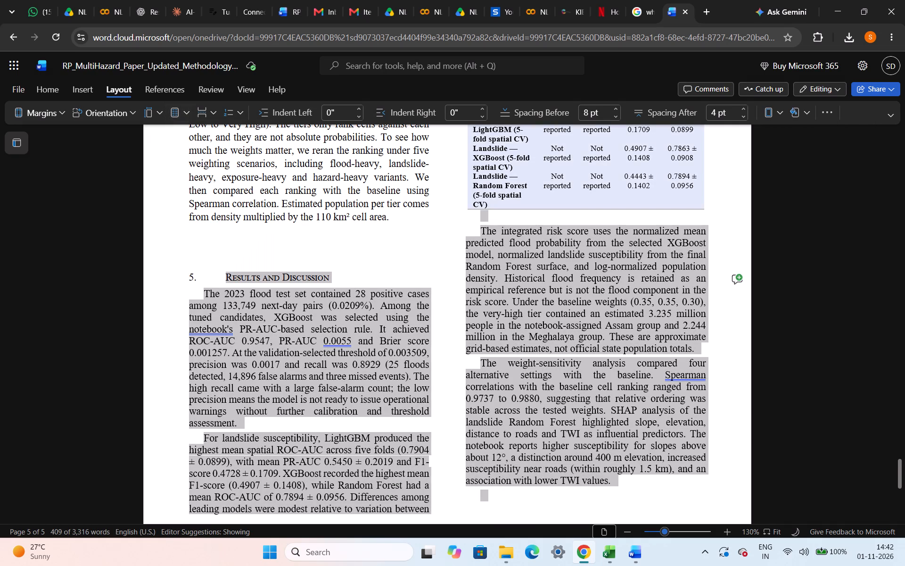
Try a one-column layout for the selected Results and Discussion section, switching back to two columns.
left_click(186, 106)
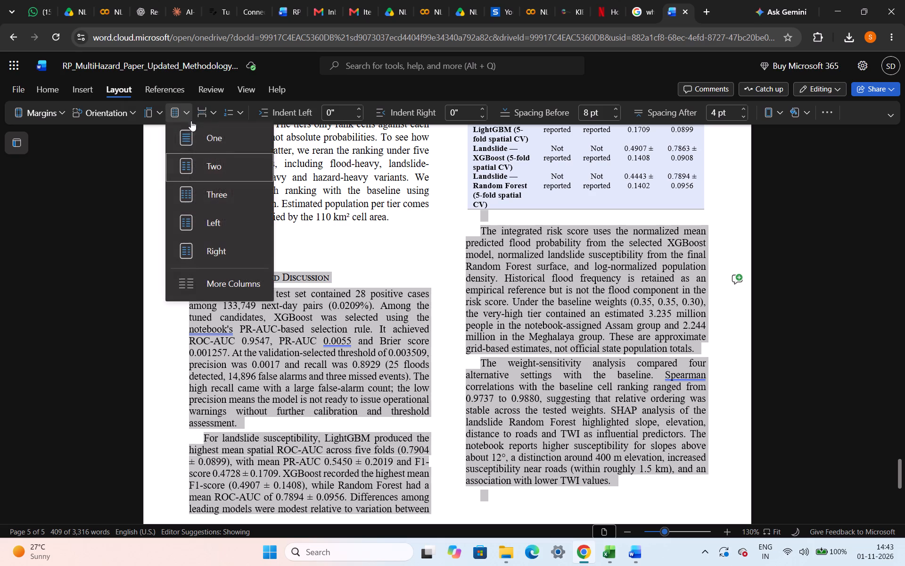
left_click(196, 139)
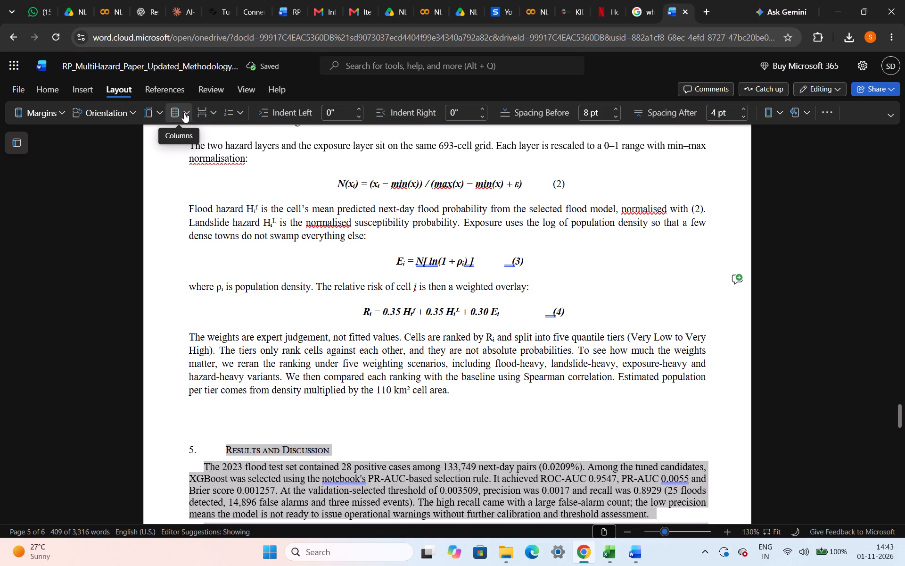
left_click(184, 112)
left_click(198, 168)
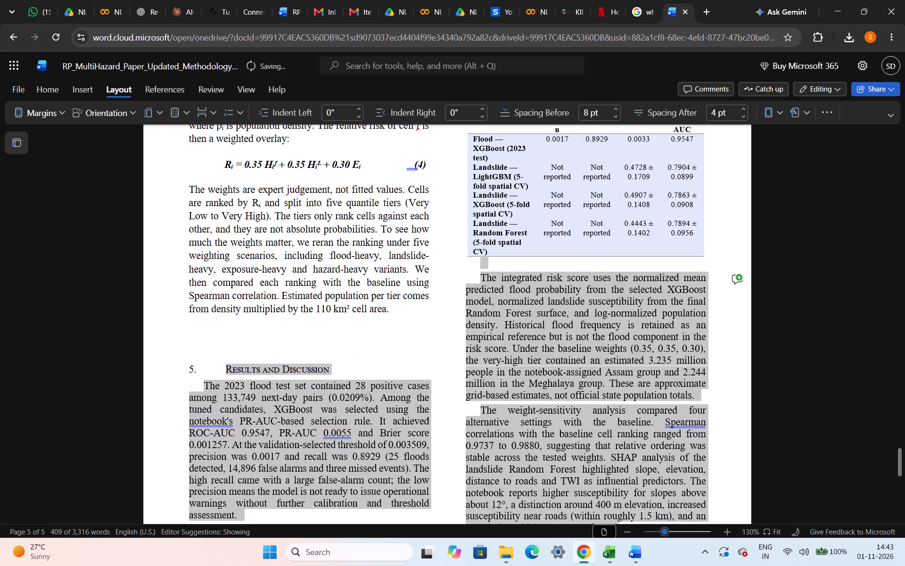
Examine how the Results and Discussion text and Table III are distributed across the two columns of page 5.
left_click(369, 326)
scroll(369, 326, "down", 3)
scroll(369, 326, "up", 1)
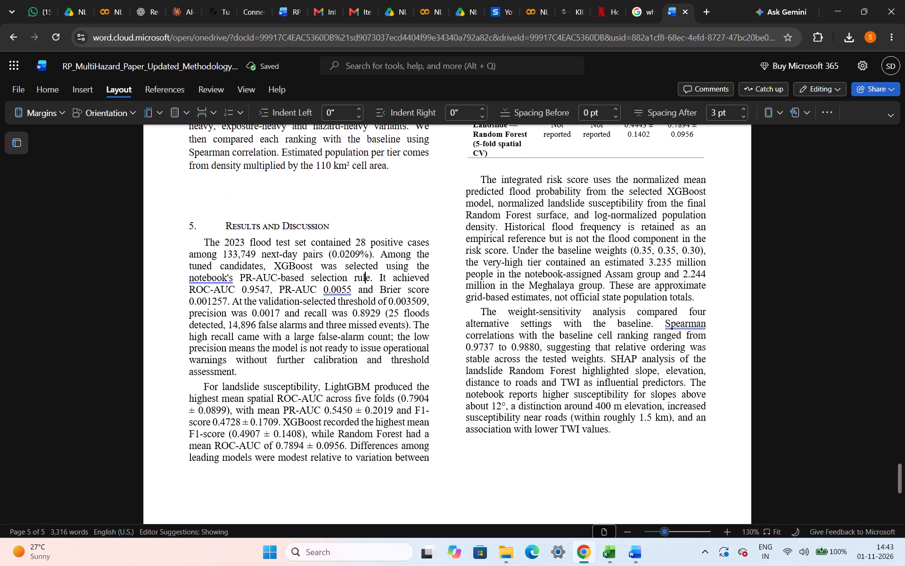
scroll(369, 326, "up", 1)
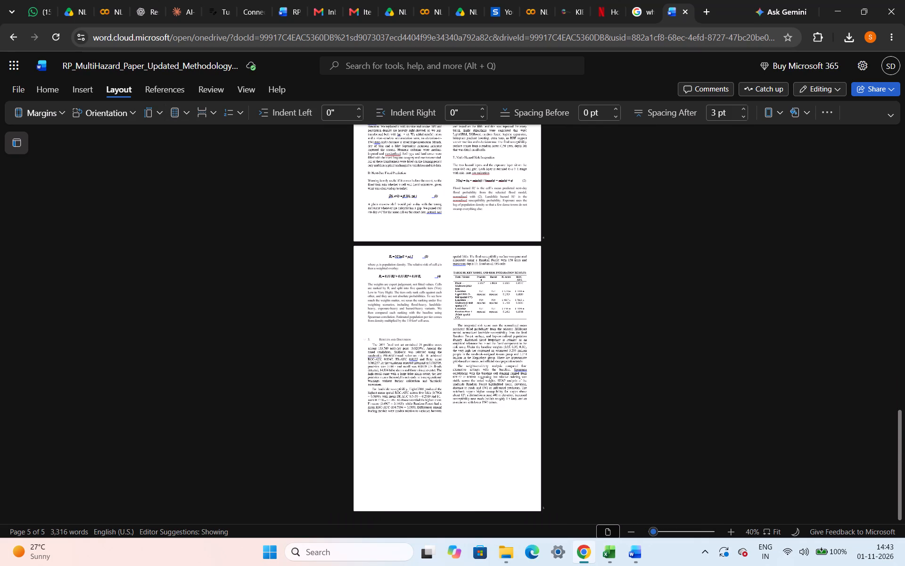
left_click(411, 432)
scroll(411, 432, "down", 1)
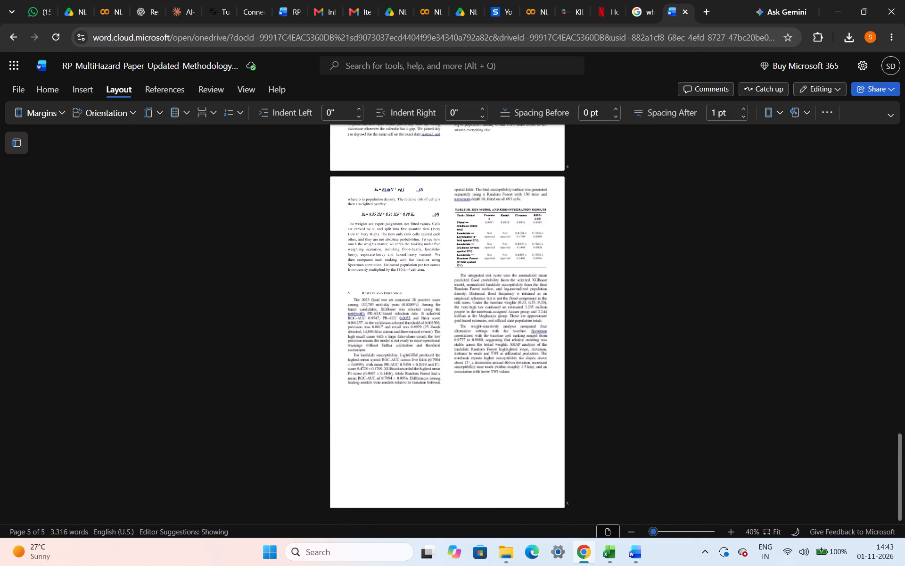
scroll(411, 432, "up", 1)
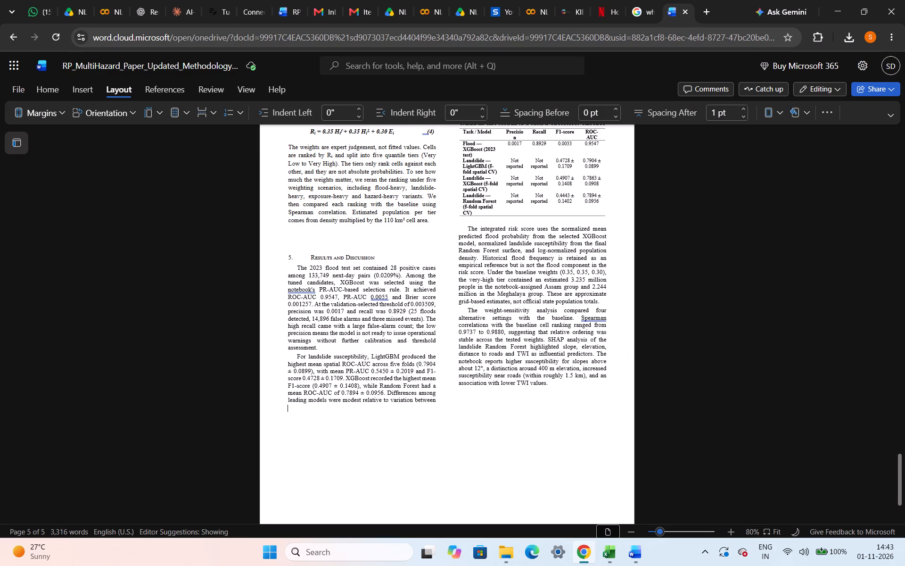
left_click(411, 432)
scroll(411, 432, "up", 2)
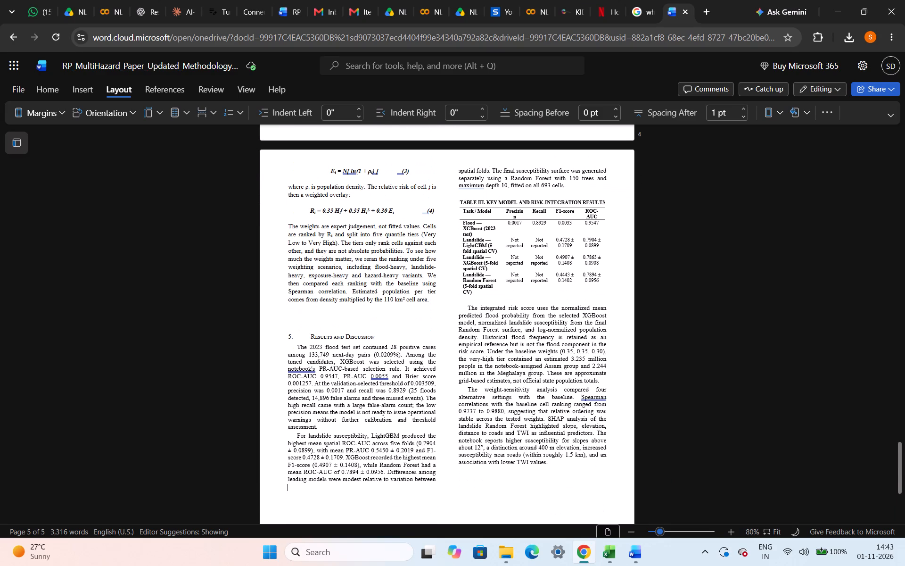
scroll(411, 432, "up", 1)
scroll(435, 423, "down", 1)
Check how far down the cursor can move in the empty space below the landslide susceptibility paragraph in the first column.
left_click(328, 460)
key("Down")
key("Down")
key("Down")
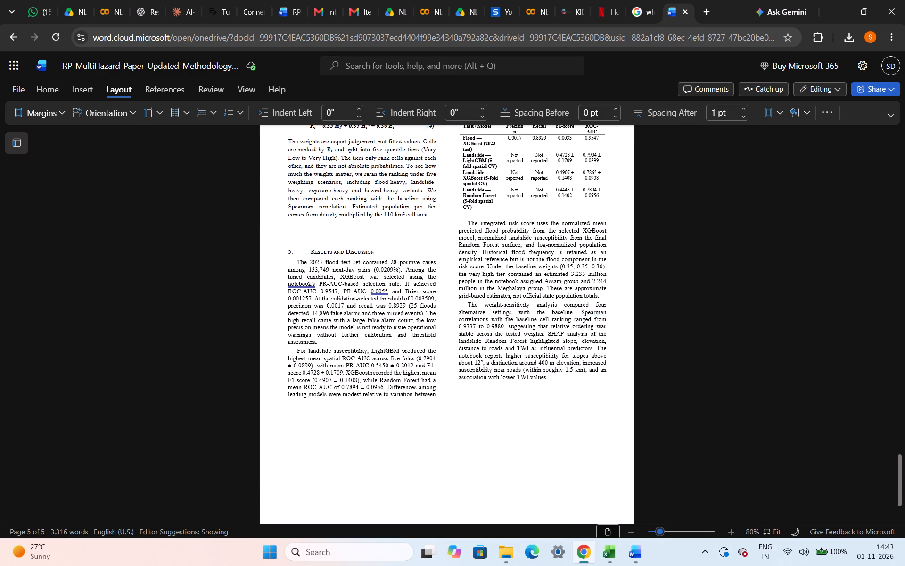
key("Down")
key("Down")
key("Down")
key("Down")
key("Up")
key("Down")
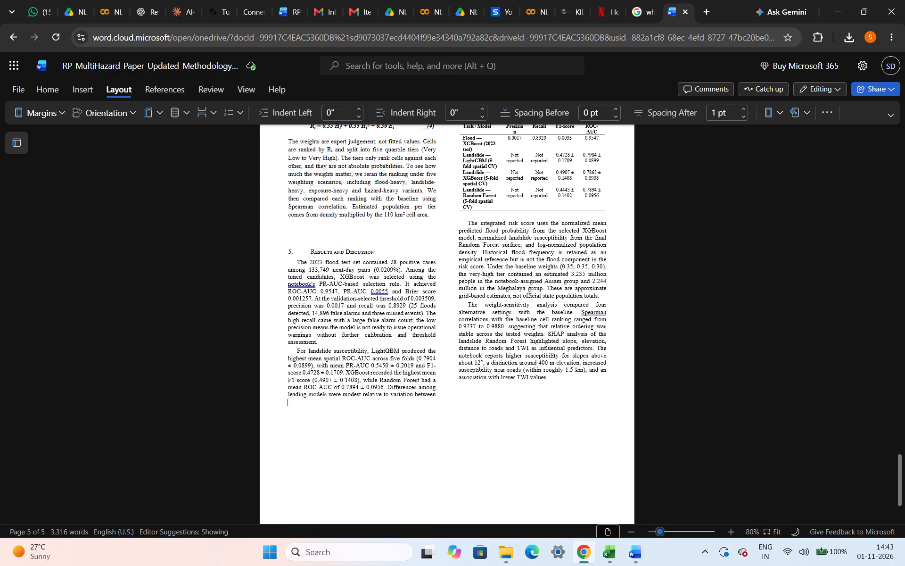
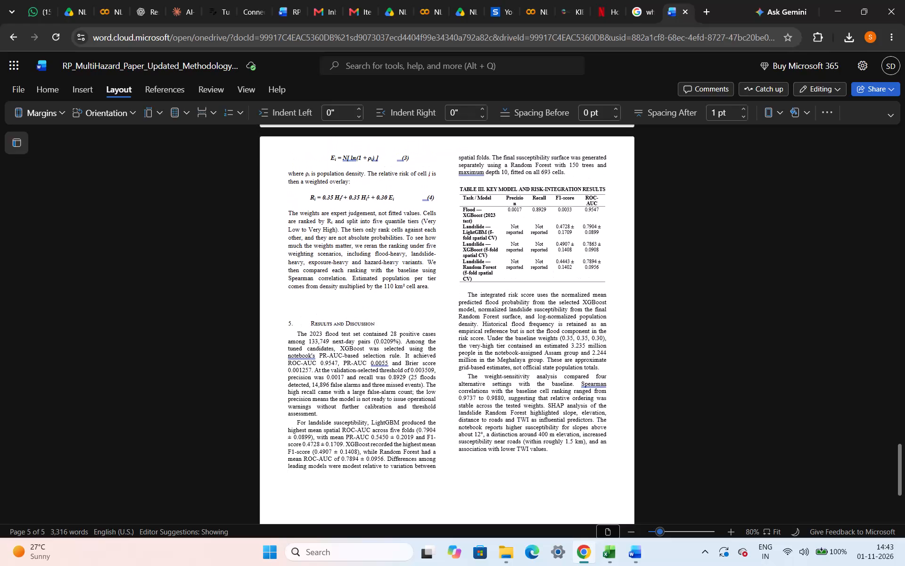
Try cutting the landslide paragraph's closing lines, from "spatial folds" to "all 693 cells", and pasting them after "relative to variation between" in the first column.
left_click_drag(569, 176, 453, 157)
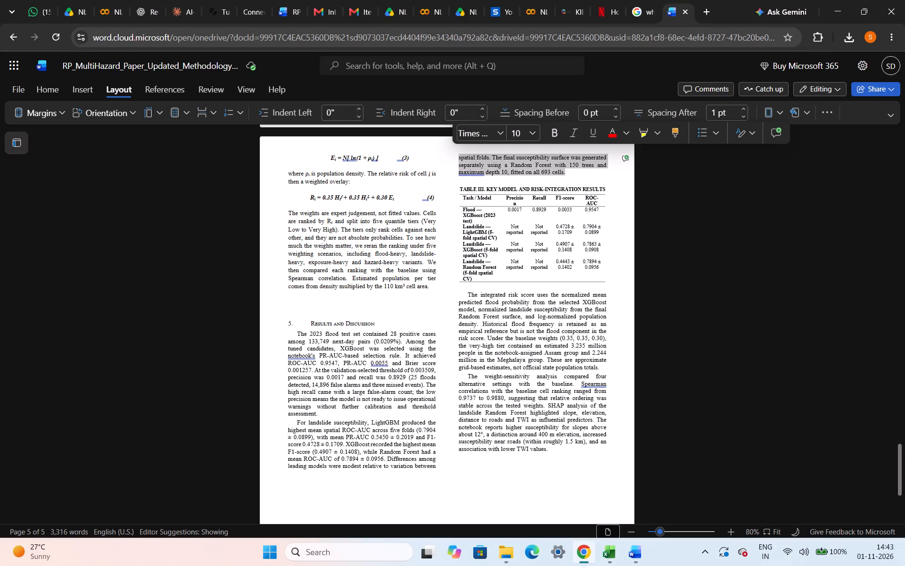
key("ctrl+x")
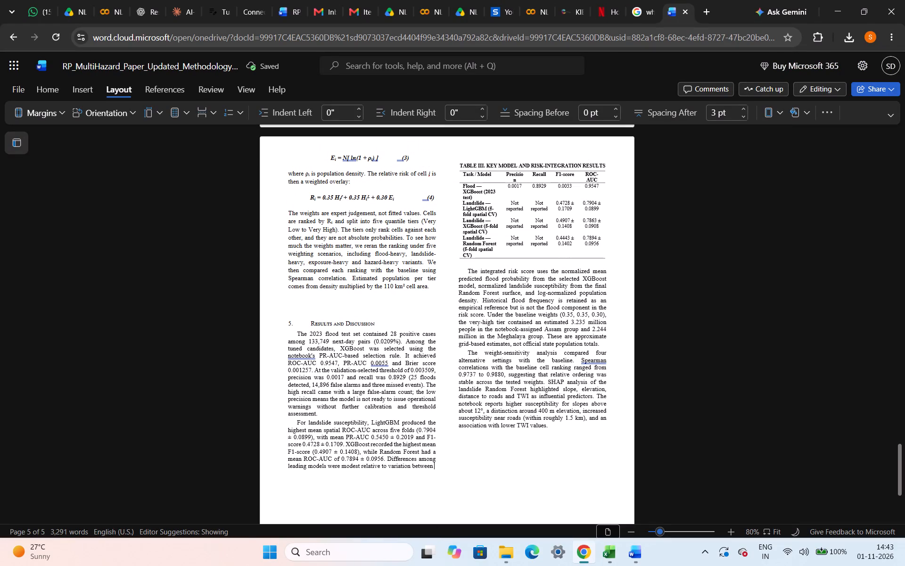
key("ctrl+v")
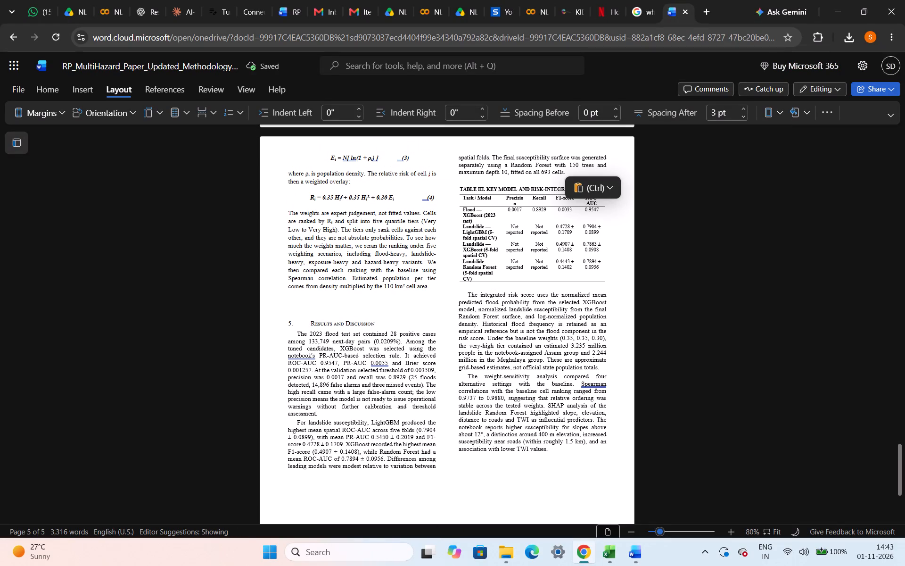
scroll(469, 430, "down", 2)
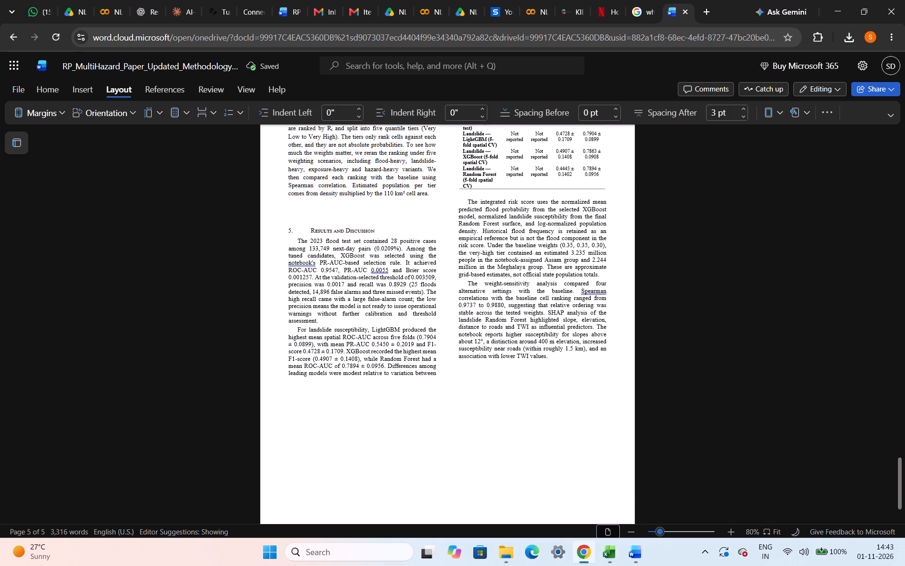
Set the spacing after the landslide susceptibility paragraph to 0 pt and retype the end of its last word as "cells.".
left_click(744, 114)
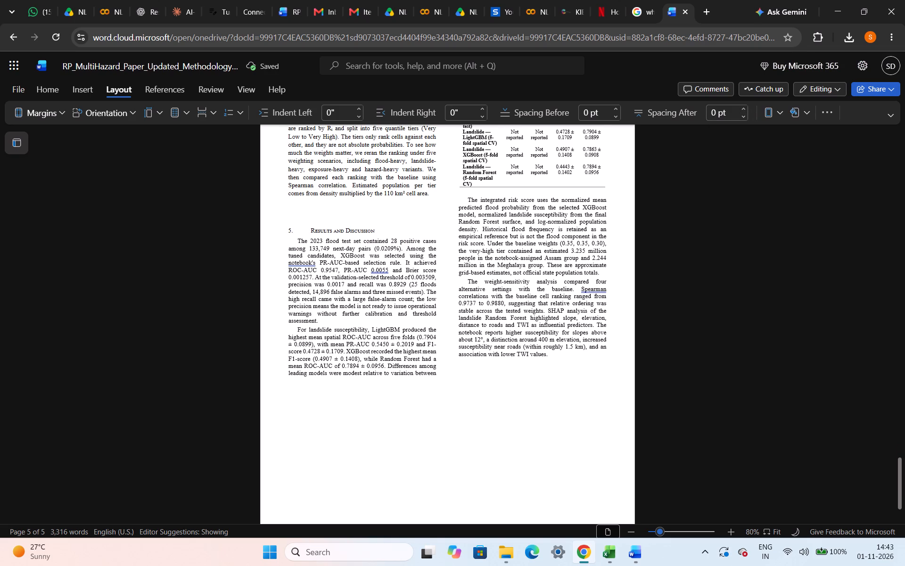
key("BackSpace")
key("BackSpace")
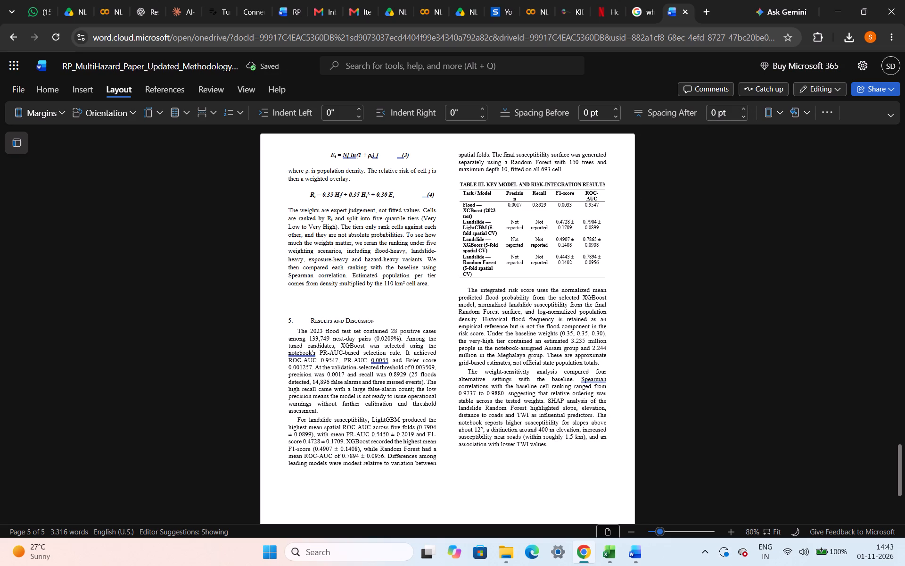
type("s.")
Delete the empty lines above the Results and Discussion heading, back to the end of the population-per-tier paragraph.
left_click(343, 307)
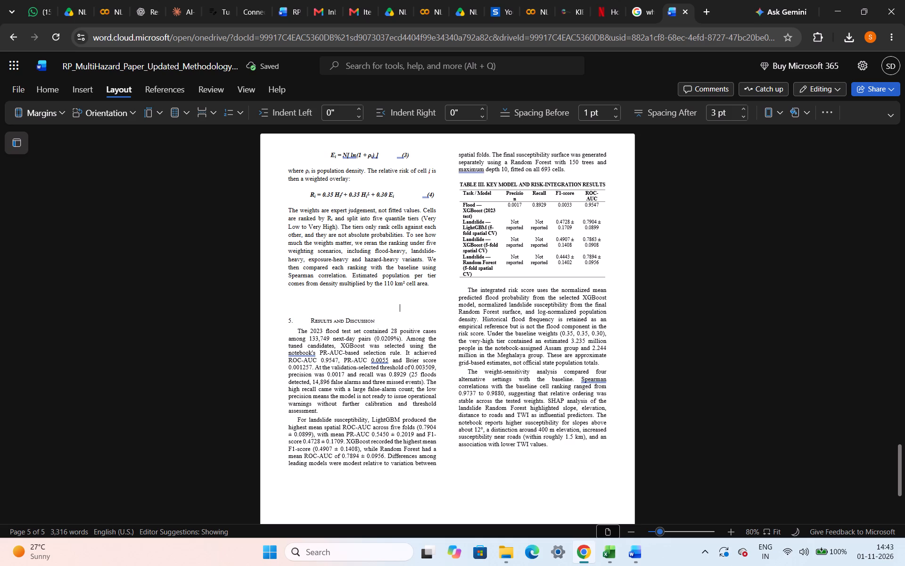
key("BackSpace")
key("BackSpace")
key("BackSpace")
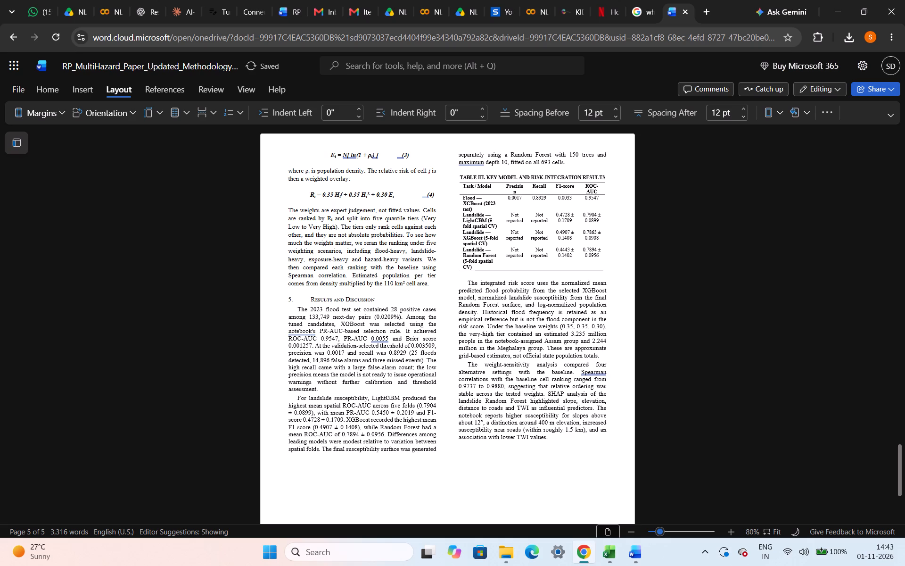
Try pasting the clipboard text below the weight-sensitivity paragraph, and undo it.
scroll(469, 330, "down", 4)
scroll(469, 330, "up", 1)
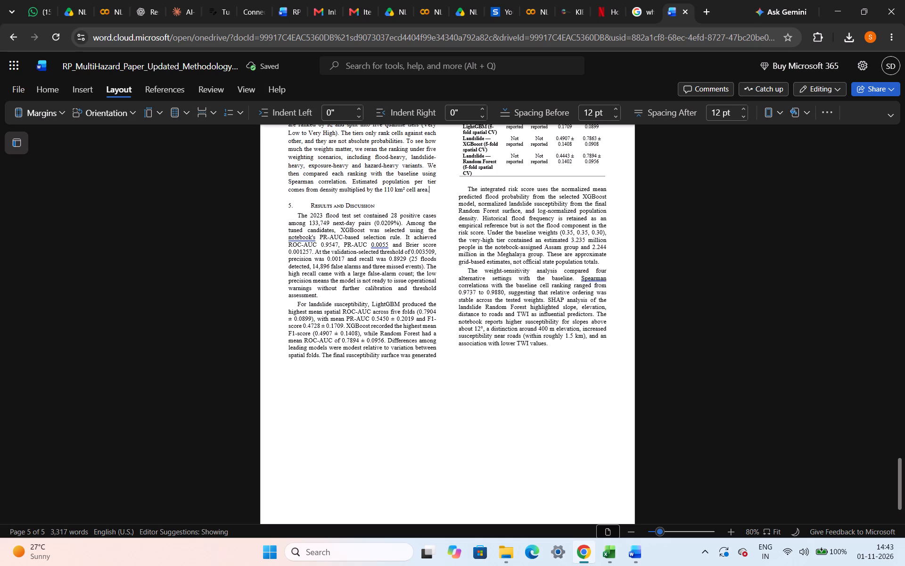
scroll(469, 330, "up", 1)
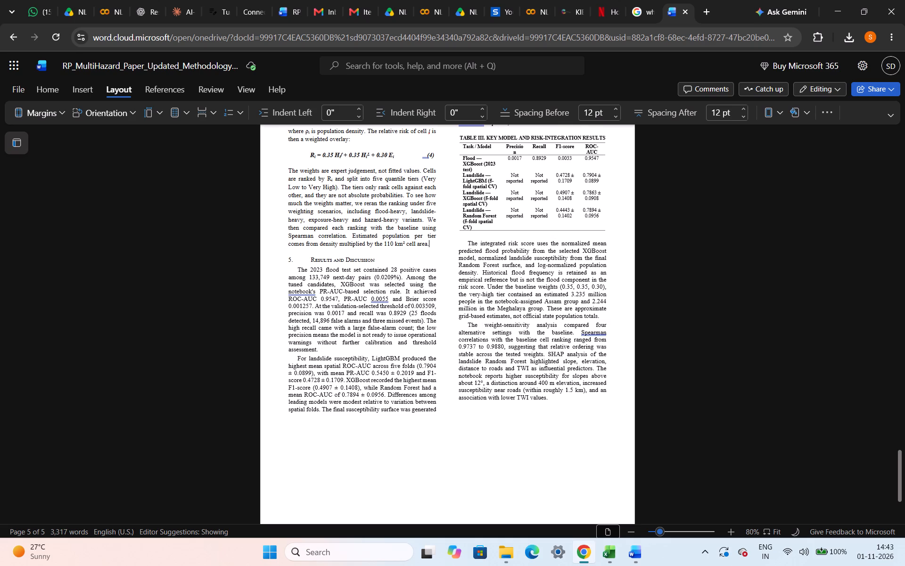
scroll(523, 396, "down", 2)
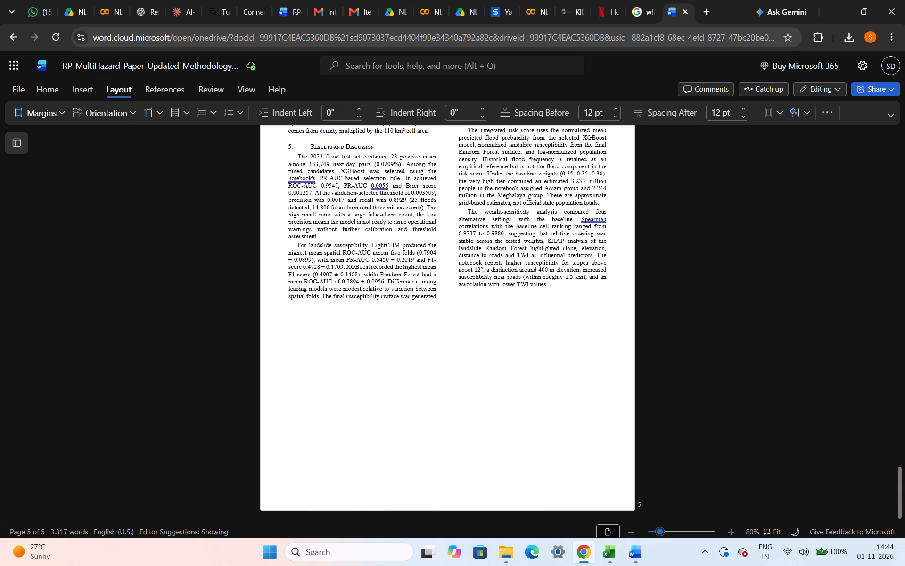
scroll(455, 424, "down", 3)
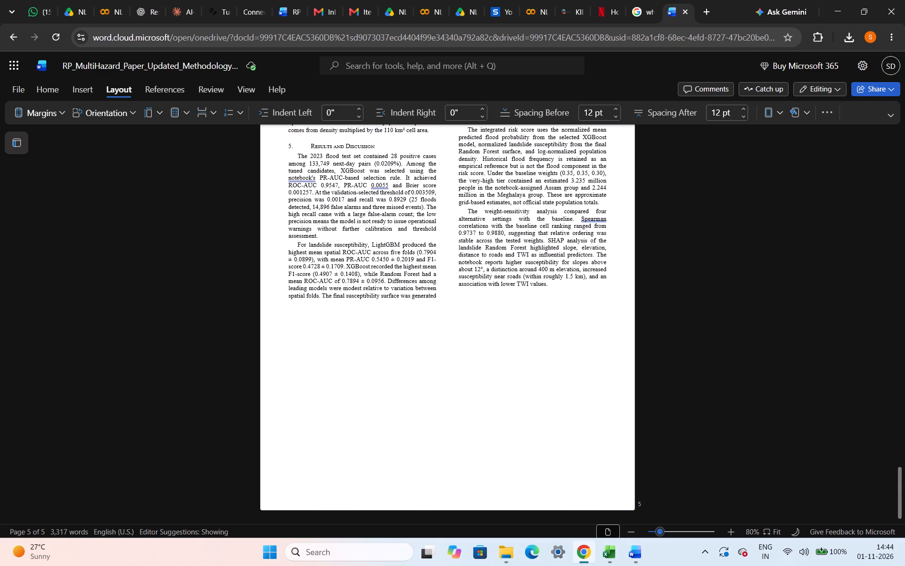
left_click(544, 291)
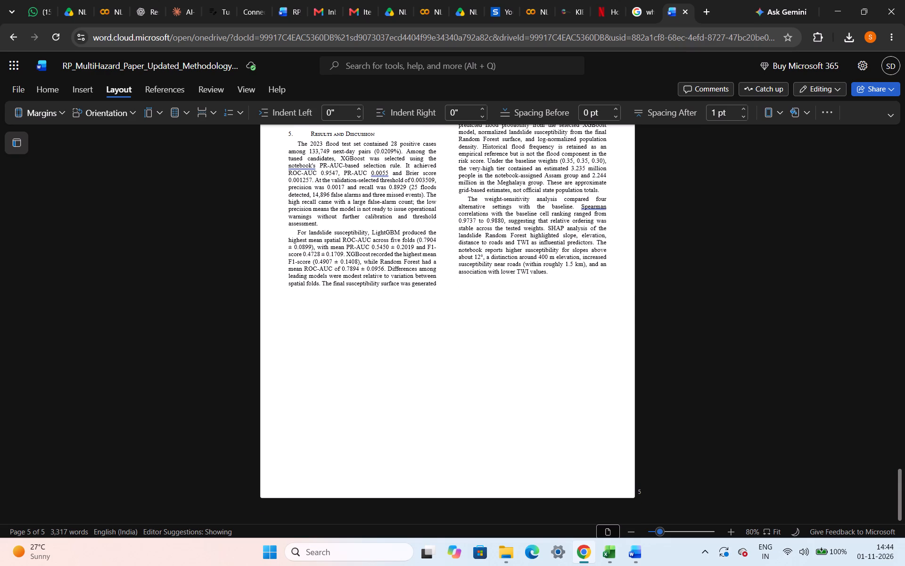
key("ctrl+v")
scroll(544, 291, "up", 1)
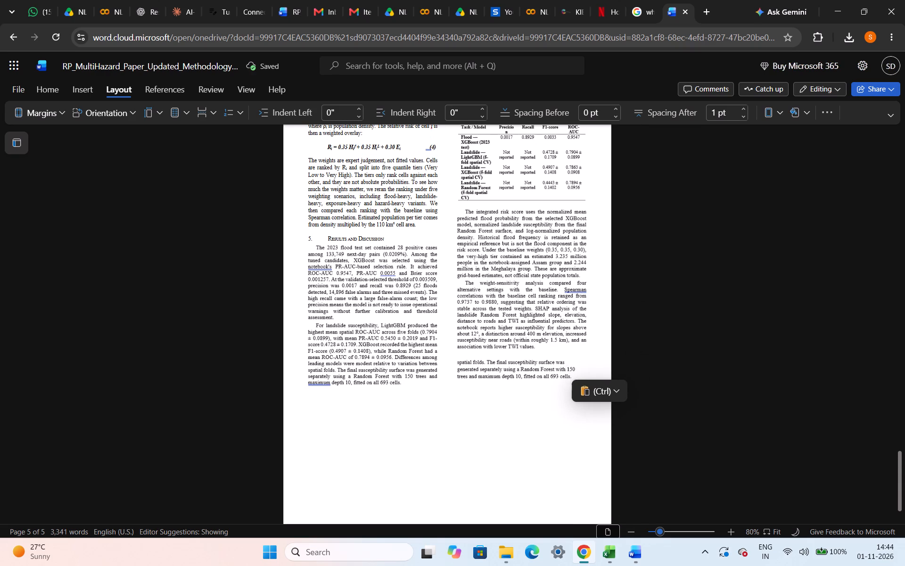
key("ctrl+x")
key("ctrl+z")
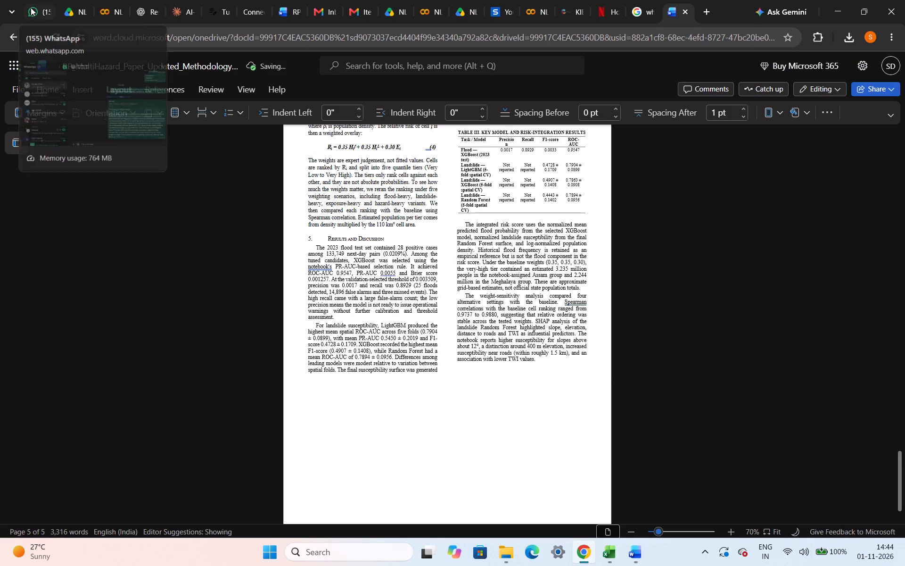
Examine the two-column layout from the Methodology section through Results and Discussion and Table III.
scroll(378, 282, "up", 1)
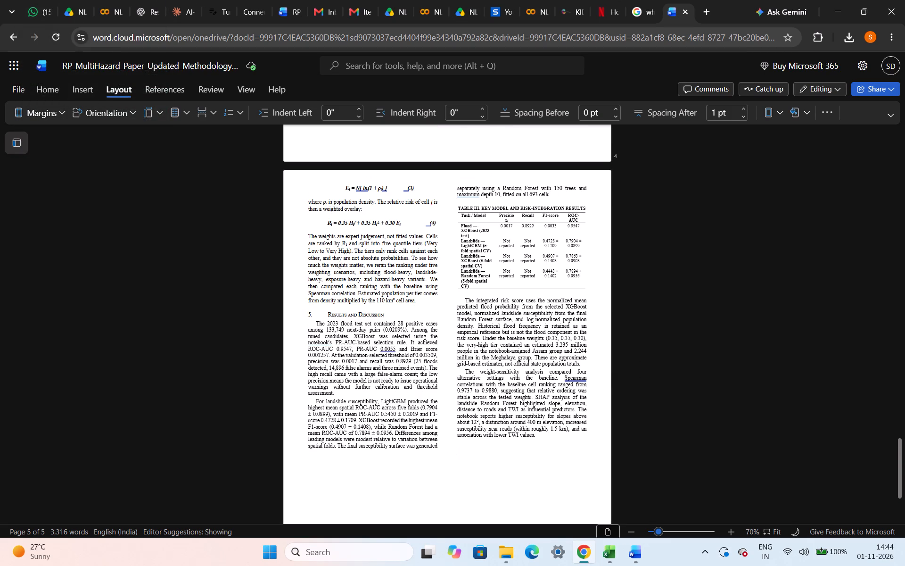
scroll(415, 428, "down", 2)
scroll(484, 265, "down", 1)
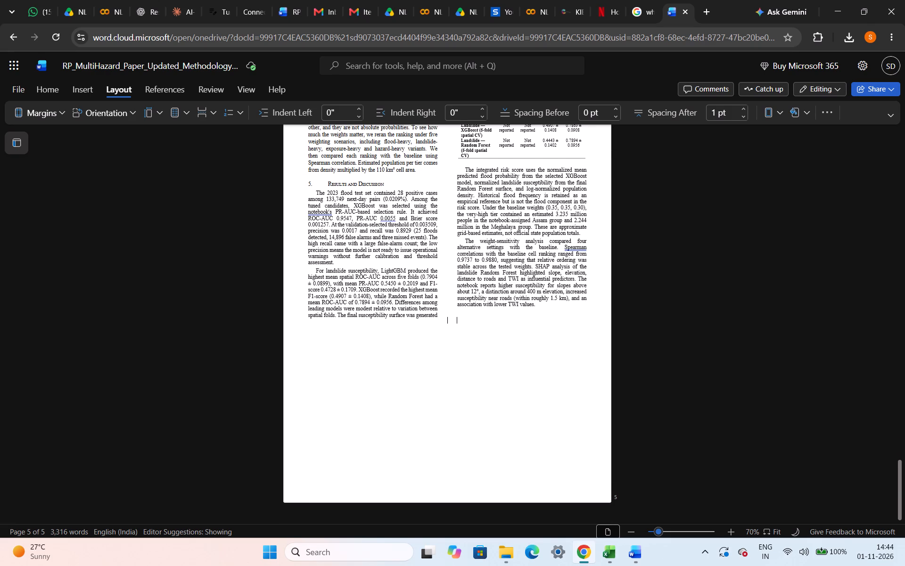
scroll(475, 276, "up", 6)
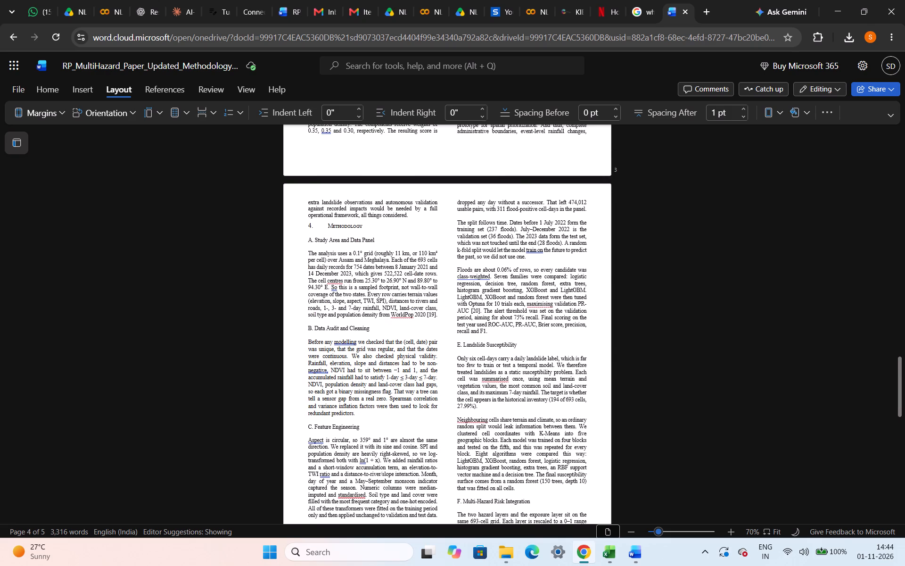
left_click(357, 232)
scroll(357, 232, "right", 1)
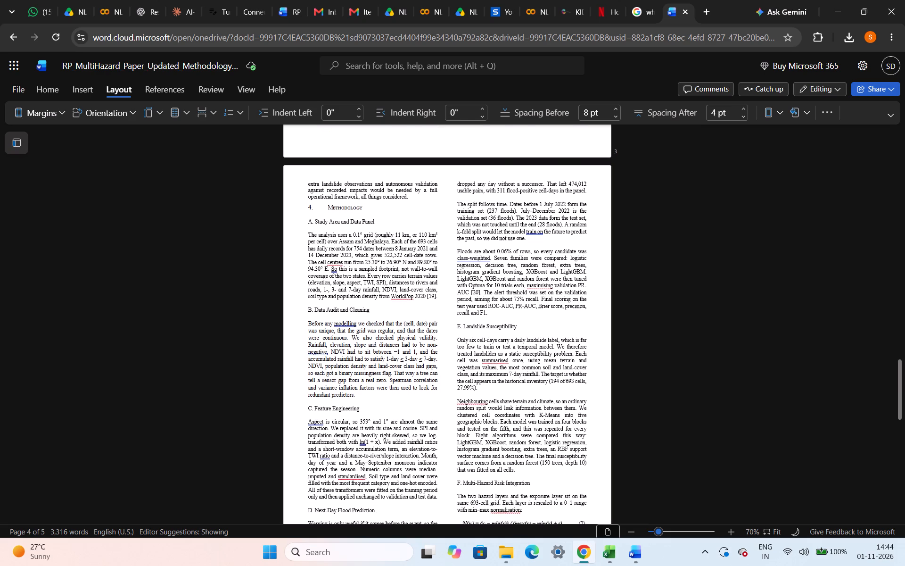
scroll(357, 232, "right", 2)
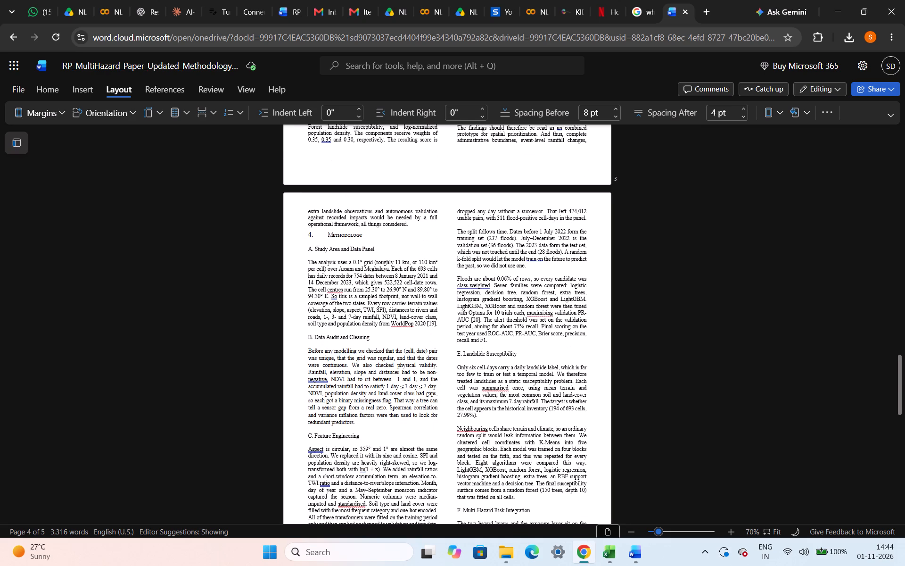
scroll(451, 274, "down", 2)
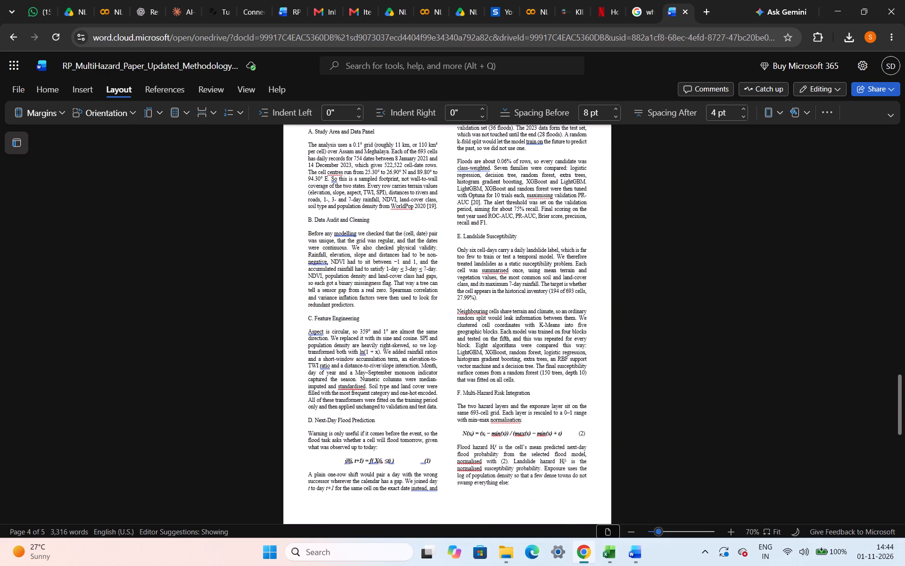
scroll(451, 274, "down", 3)
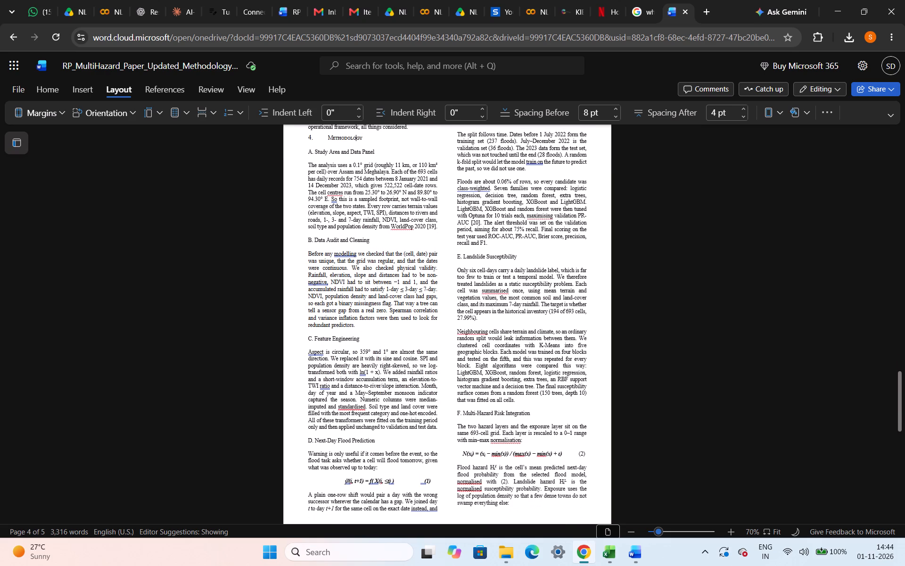
scroll(451, 274, "down", 4)
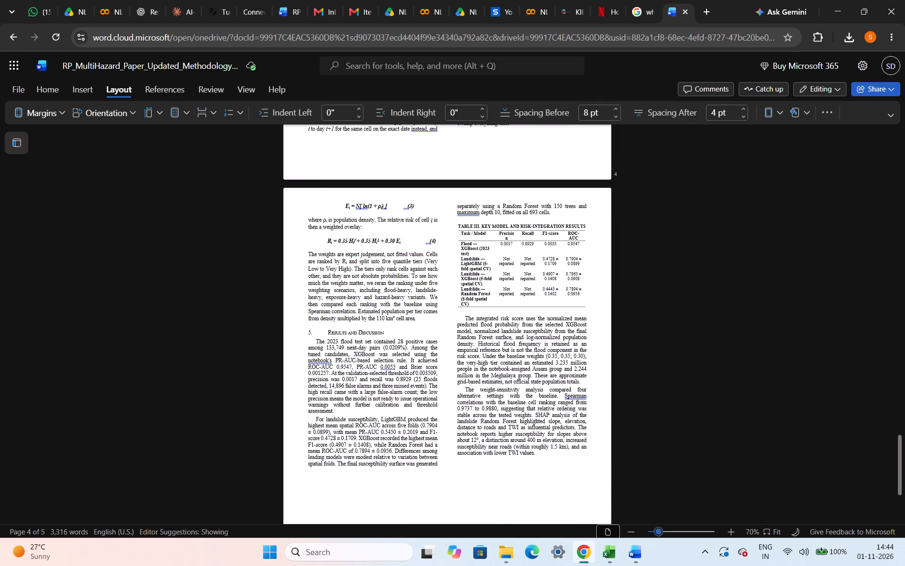
scroll(451, 274, "down", 1)
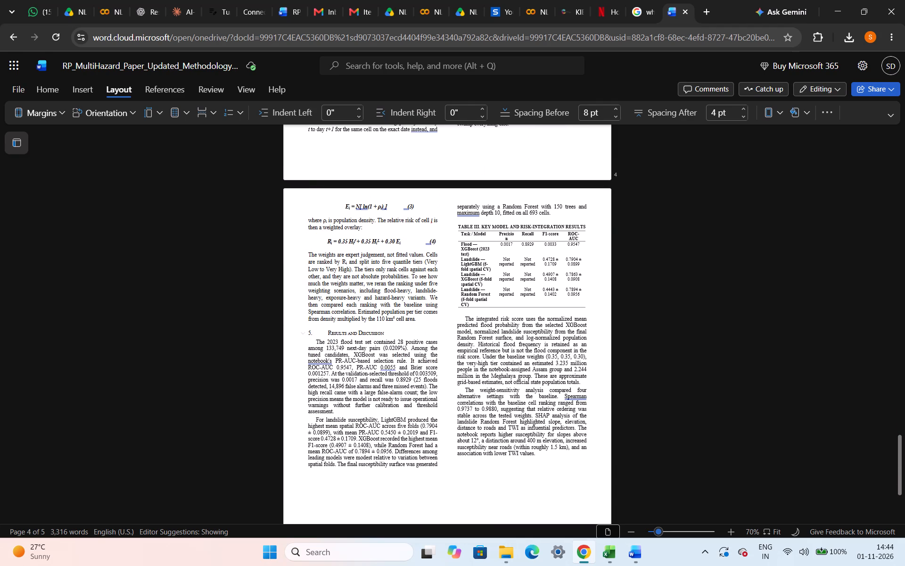
Add a run of empty lines below the two-column Results and Discussion text, reaching the top of page 6.
left_click(408, 507)
scroll(408, 507, "down", 1)
key("Return")
key("Return")
key("Return")
key("Return")
key("Return")
key("Return")
key("Return")
key("Return")
key("Return")
key("Return")
key("Return")
key("Return")
key("Return")
key("Return")
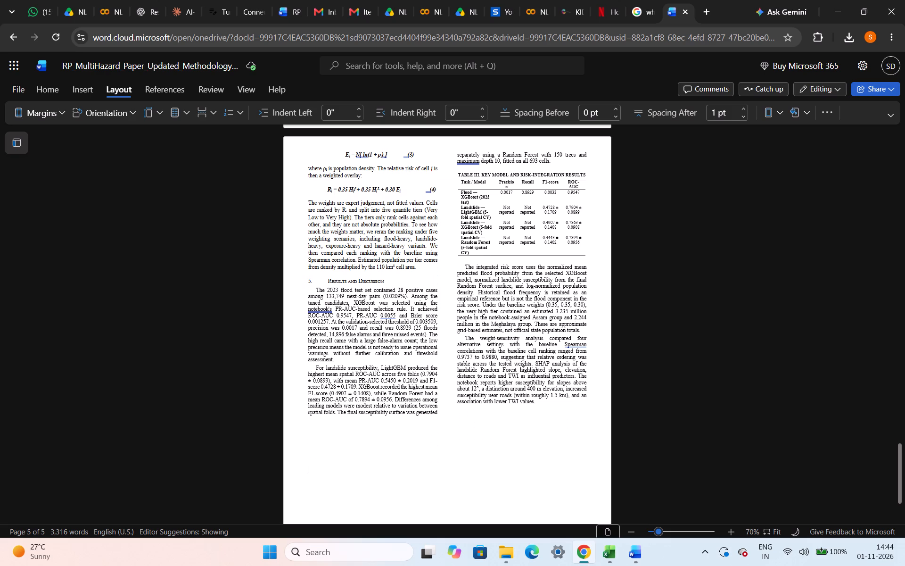
key("Return")
key("Return")
key("Return")
key("Return")
key("Return")
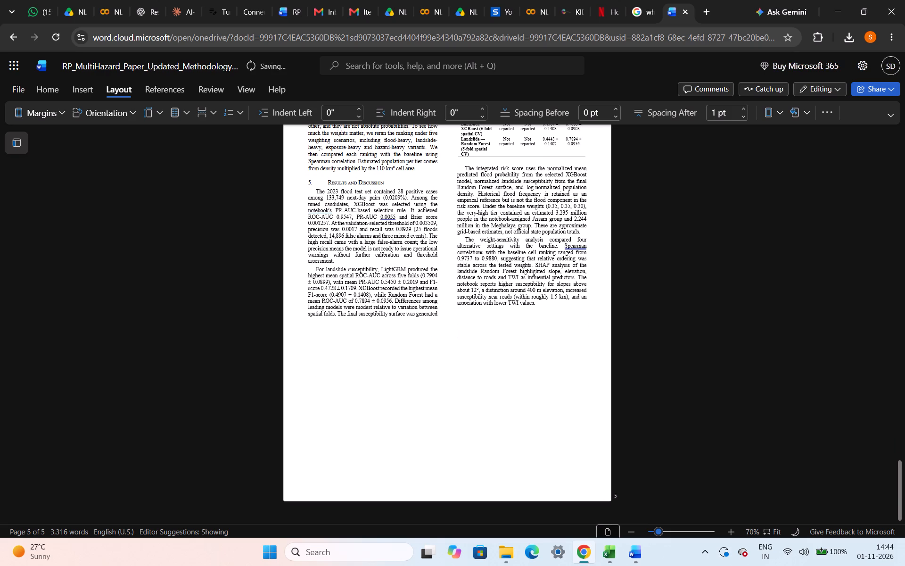
key("Return")
key("Return")
key("Return")
key("Return")
key("Return")
key("Return")
key("Return")
key("Return")
key("Return")
key("Return")
key("Return")
key("Return")
key("Return")
key("Return")
key("Return")
key("Return")
key("Return")
key("Return")
key("Return")
key("Return")
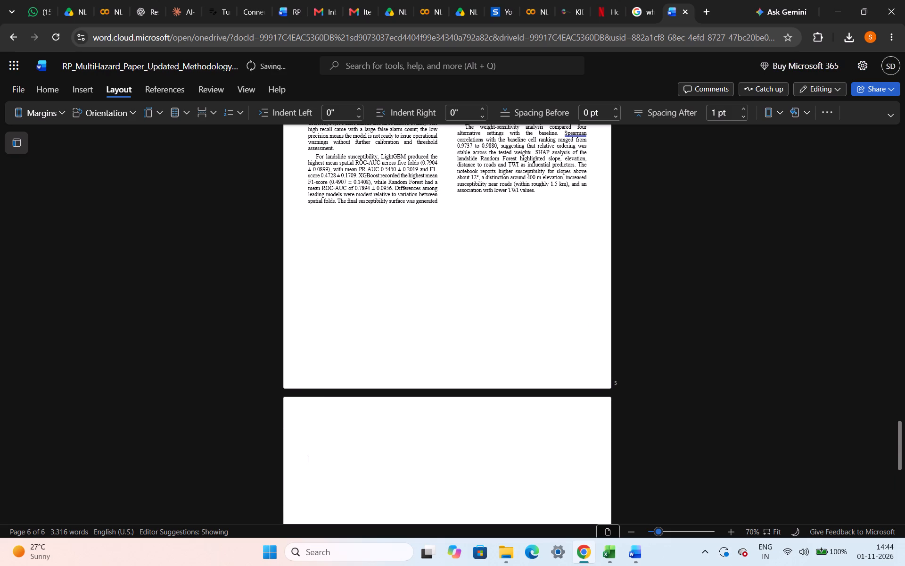
key("BackSpace")
key("BackSpace")
key("BackSpace")
key("BackSpace")
key("BackSpace")
key("BackSpace")
key("BackSpace")
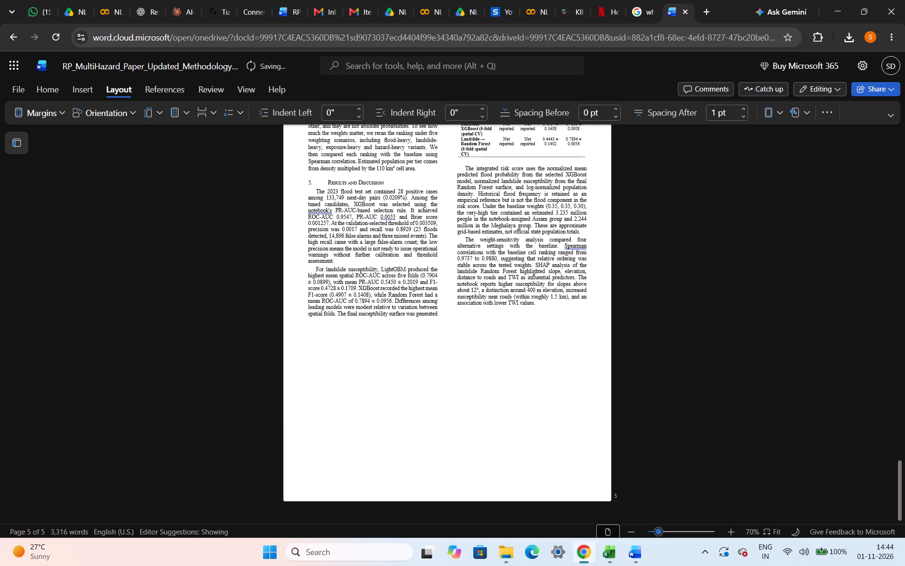
key("Return")
key("Return")
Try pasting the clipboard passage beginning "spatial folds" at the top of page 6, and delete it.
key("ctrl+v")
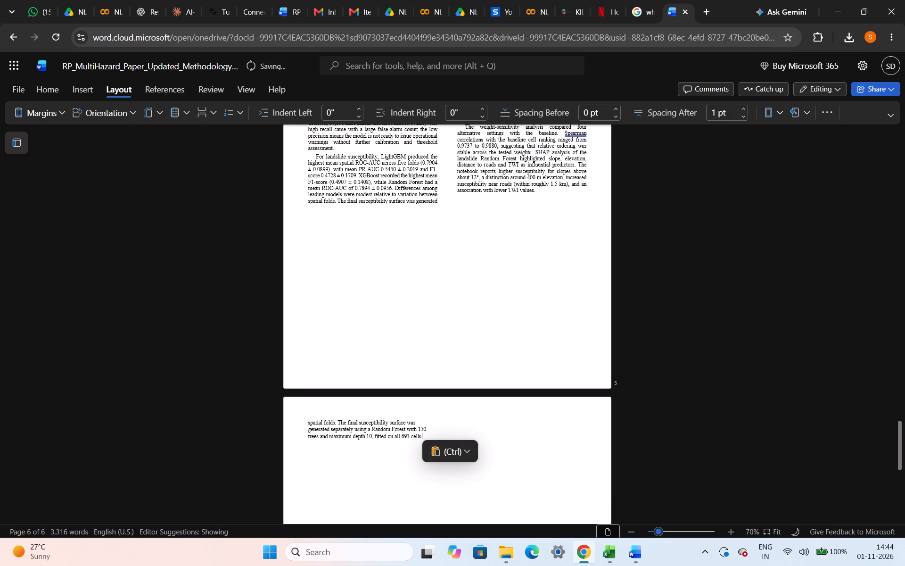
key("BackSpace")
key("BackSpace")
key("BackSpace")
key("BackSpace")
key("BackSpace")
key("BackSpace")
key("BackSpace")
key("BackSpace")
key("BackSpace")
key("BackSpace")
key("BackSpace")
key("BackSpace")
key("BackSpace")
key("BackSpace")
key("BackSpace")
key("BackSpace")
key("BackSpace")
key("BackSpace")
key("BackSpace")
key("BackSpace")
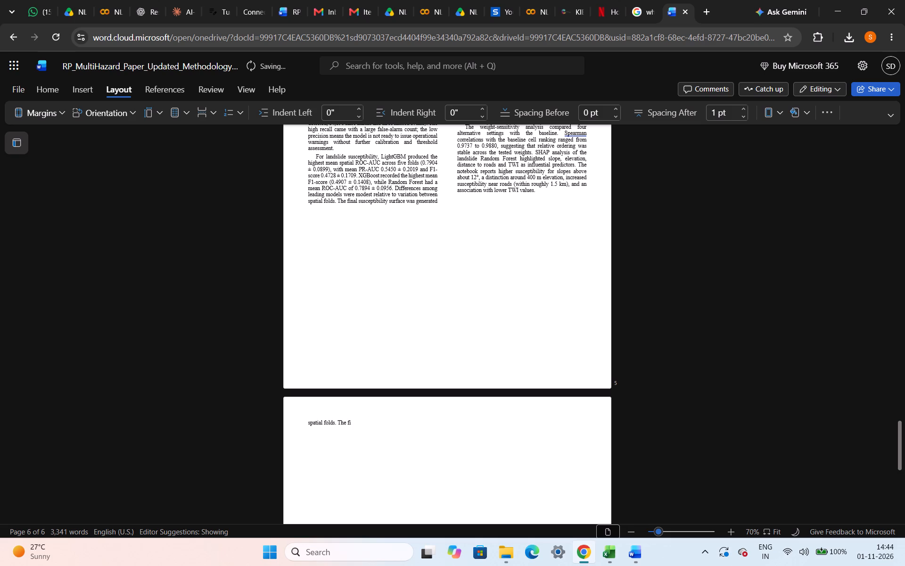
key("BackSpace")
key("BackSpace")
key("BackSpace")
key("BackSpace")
Cut the second-column text from "separately using a Random Forest" through Table III to the end of the weight-sensitivity paragraph.
scroll(403, 470, "up", 3)
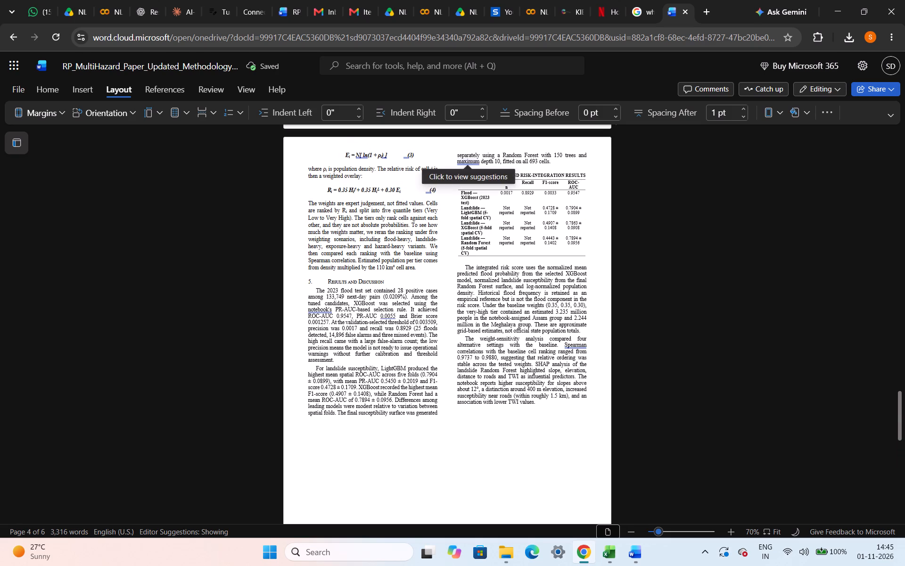
left_click_drag(457, 152, 551, 406)
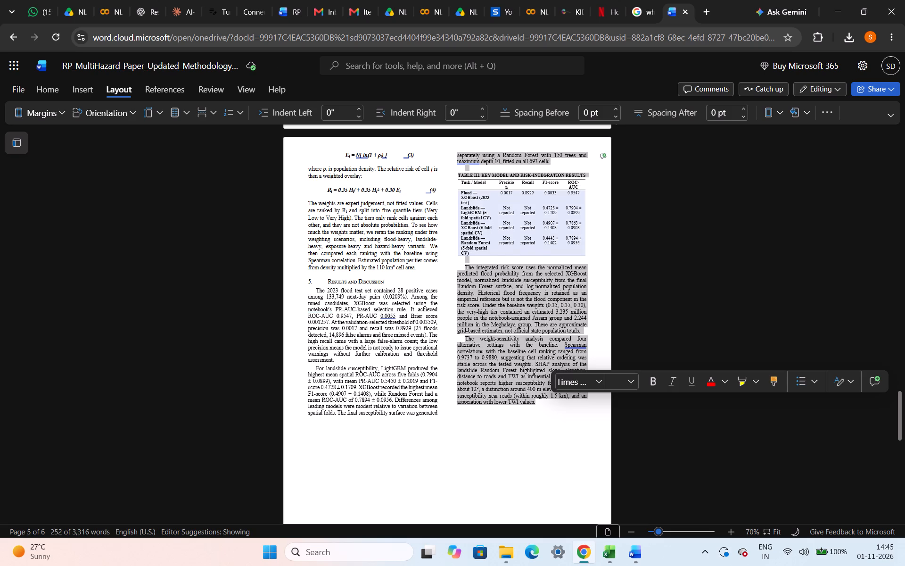
key("ctrl+x")
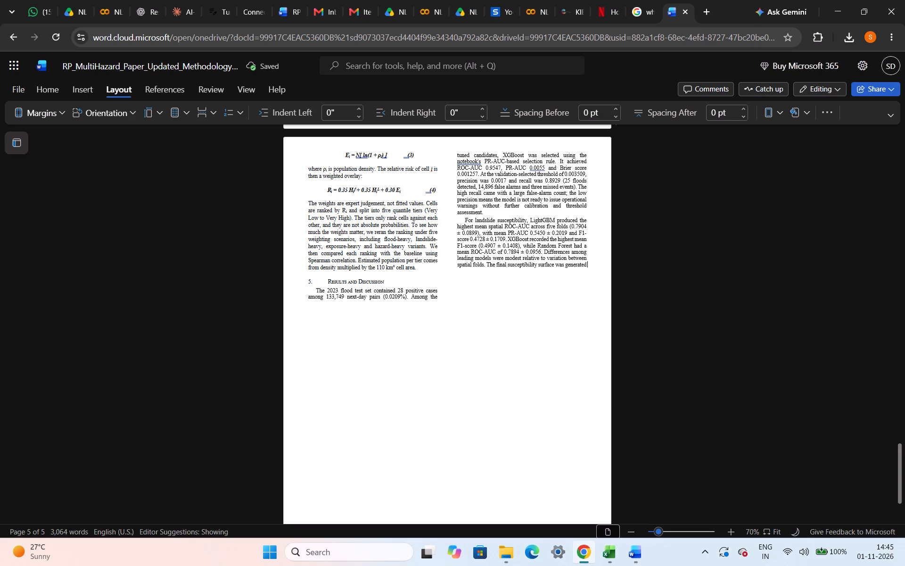
Add one empty line below the two-column Results and Discussion text.
left_click(444, 303)
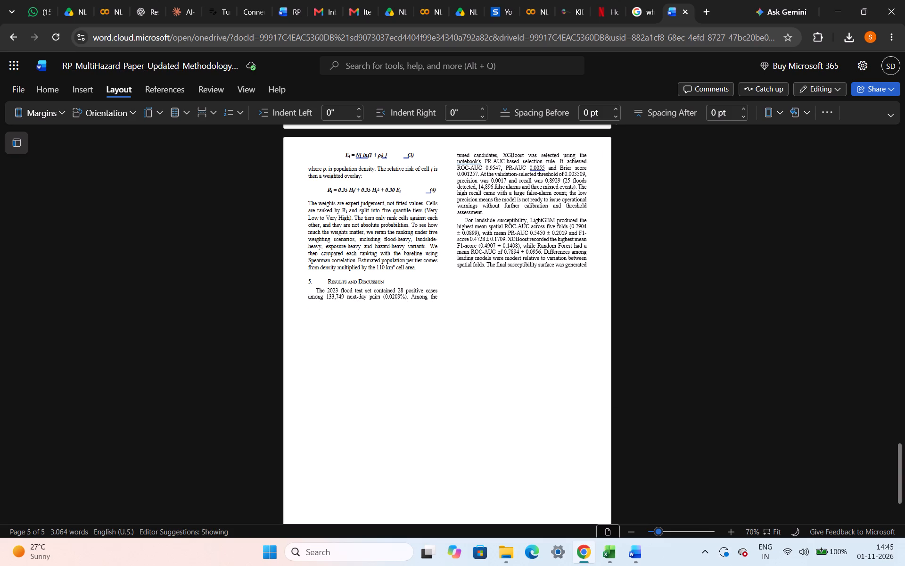
key("Return")
key("Return")
key("Return")
key("BackSpace")
key("BackSpace")
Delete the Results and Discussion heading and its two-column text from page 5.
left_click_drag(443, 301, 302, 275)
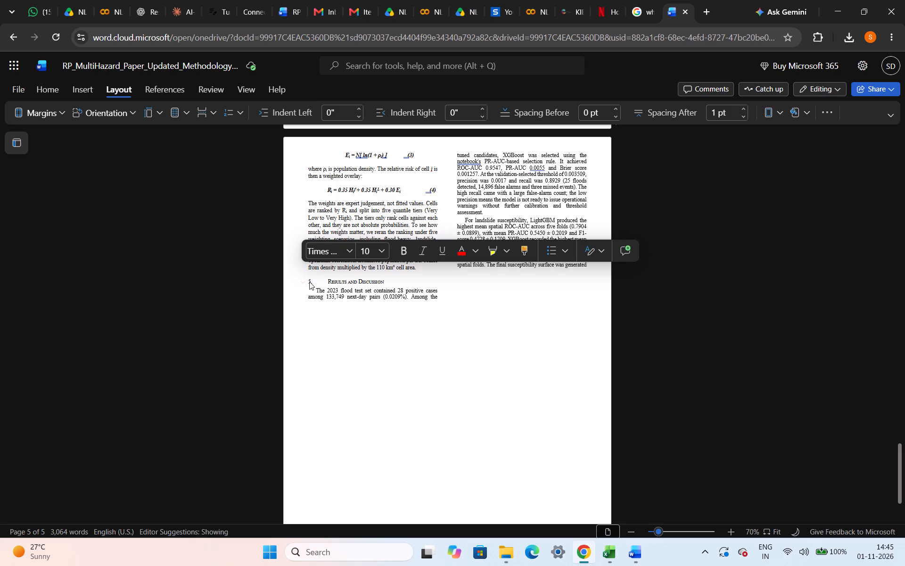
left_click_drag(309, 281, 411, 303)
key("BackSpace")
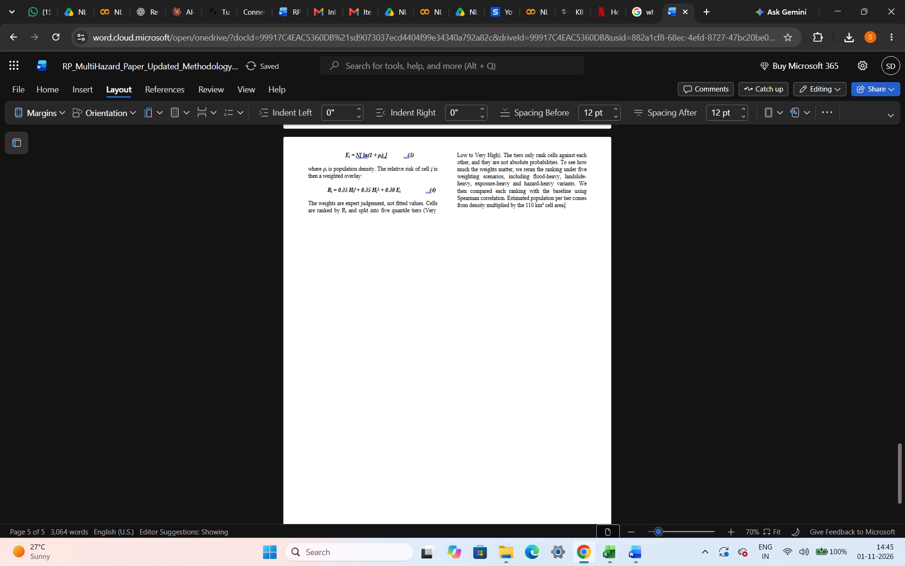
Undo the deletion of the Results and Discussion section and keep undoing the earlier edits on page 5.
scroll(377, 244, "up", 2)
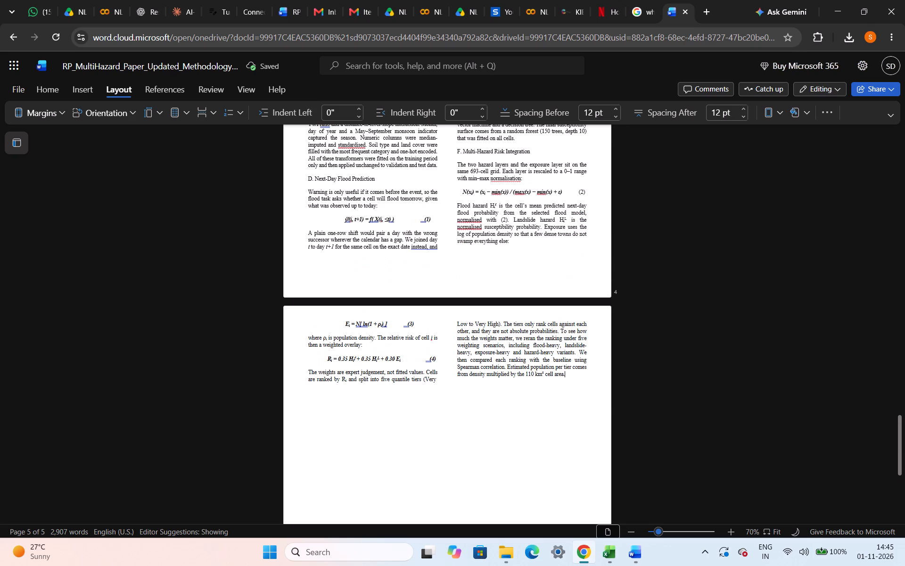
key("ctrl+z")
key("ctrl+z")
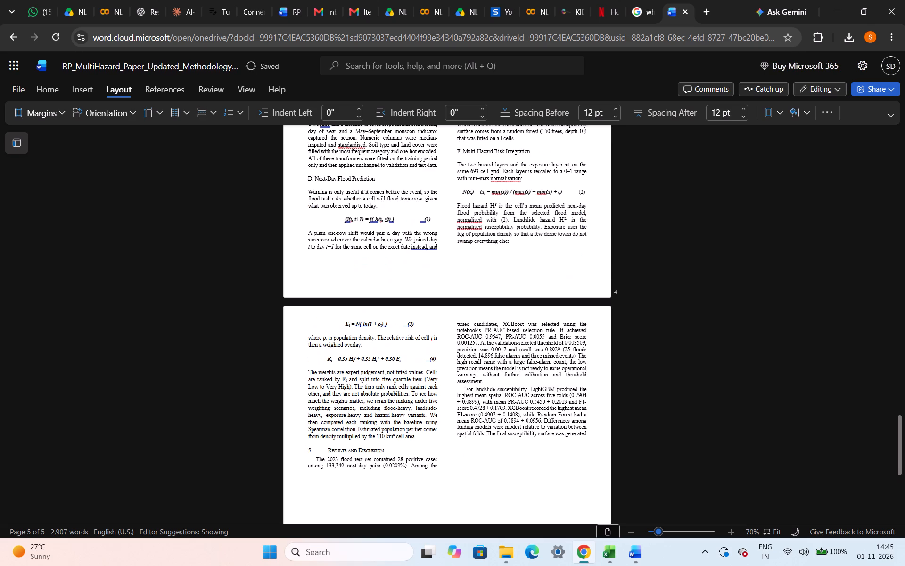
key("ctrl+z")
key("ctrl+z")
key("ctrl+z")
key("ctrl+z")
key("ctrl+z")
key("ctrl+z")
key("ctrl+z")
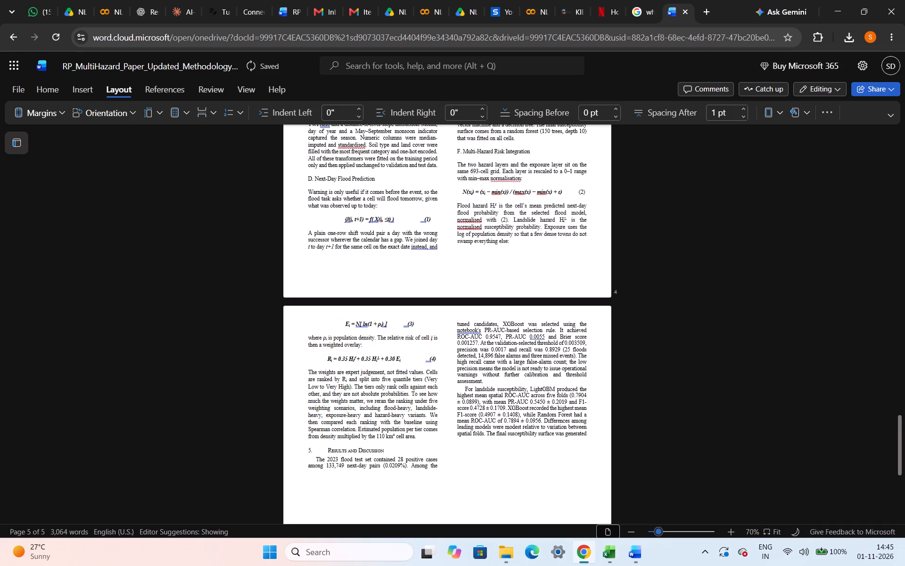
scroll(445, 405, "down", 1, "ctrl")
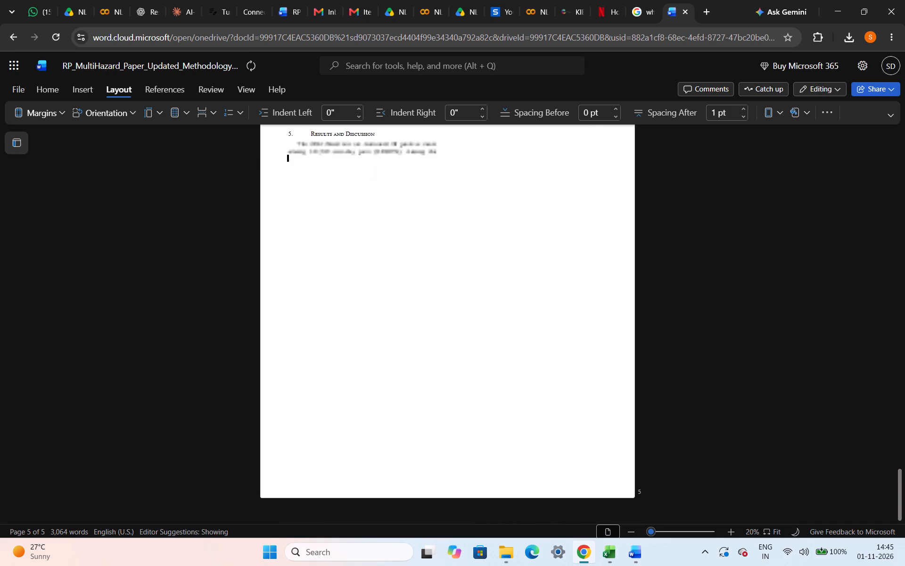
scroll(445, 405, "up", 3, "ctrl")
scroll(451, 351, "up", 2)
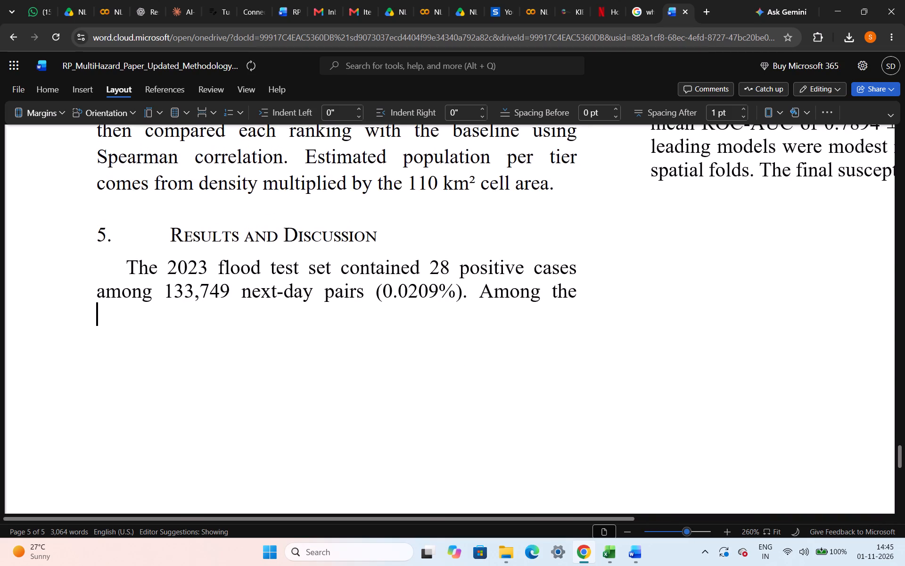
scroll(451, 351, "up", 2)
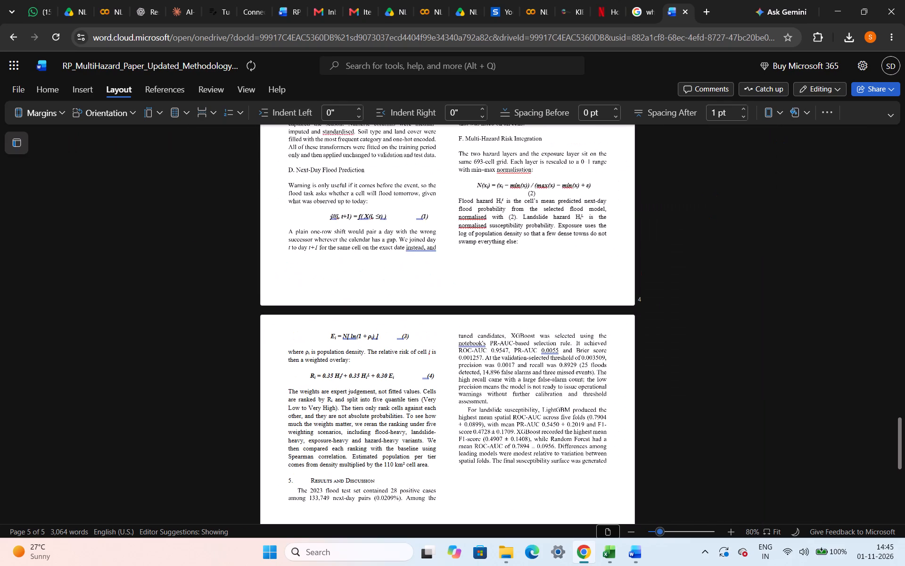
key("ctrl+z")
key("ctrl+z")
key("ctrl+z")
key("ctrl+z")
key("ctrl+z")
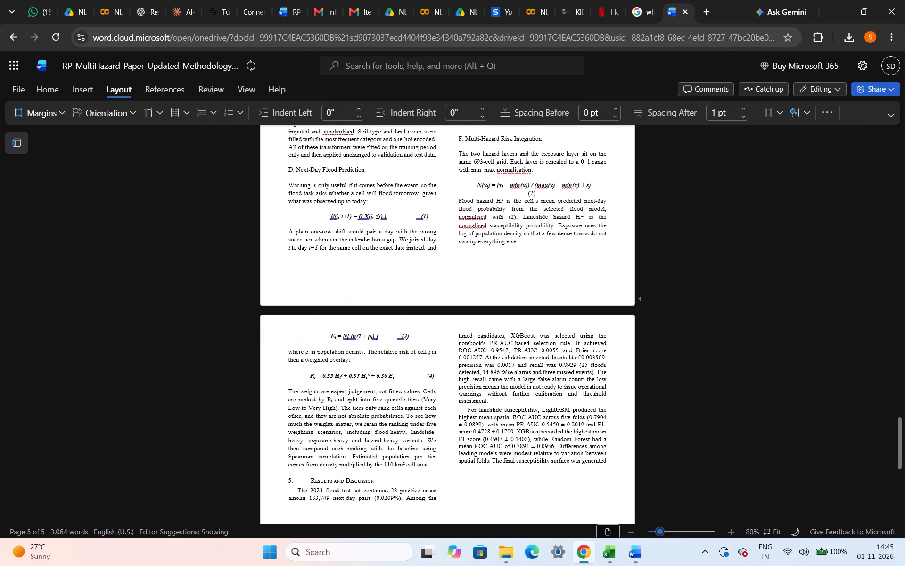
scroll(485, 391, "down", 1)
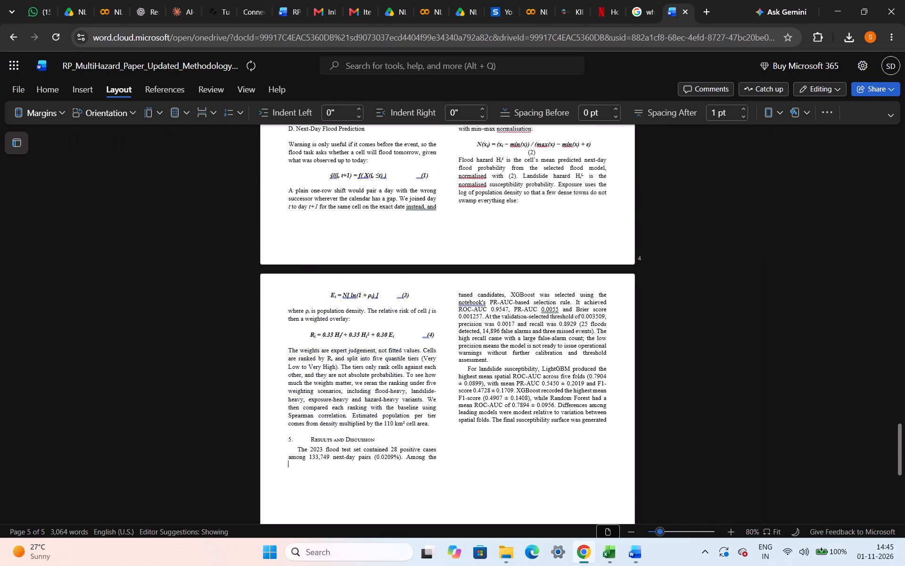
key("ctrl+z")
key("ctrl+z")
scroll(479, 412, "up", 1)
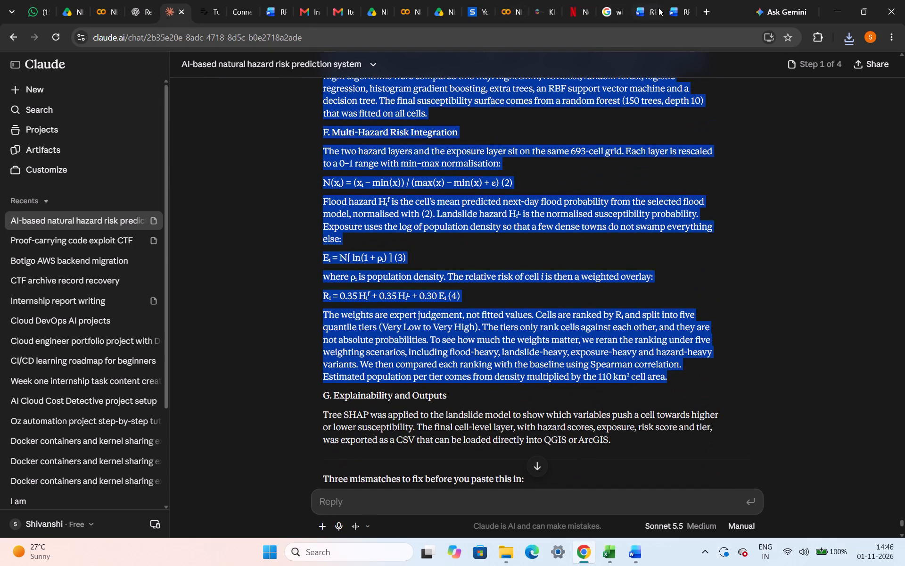
Switch to the freshly uploaded paper in Word, locate its Methodology section, and select the old text from A. Dataset and targets through the numbered equations.
left_click(671, 8)
scroll(458, 399, "up", 1)
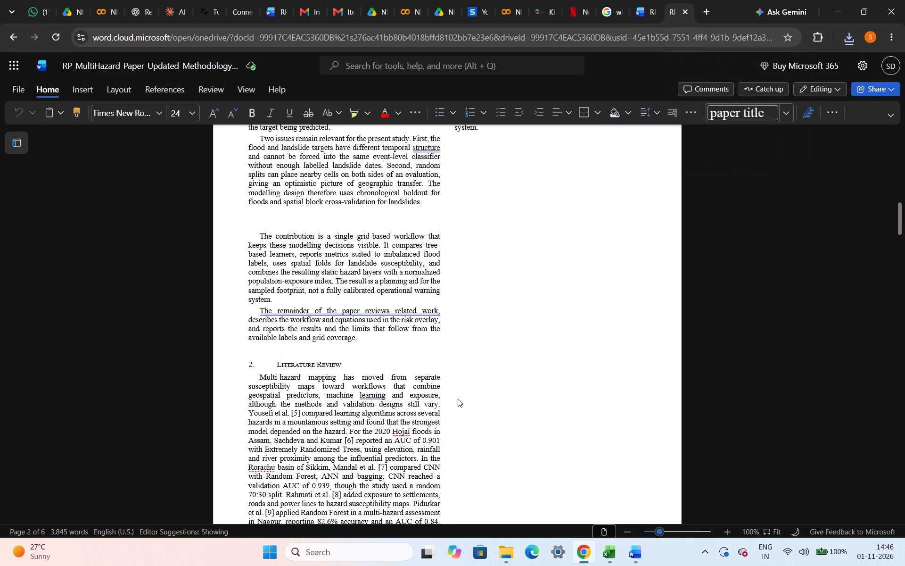
scroll(458, 399, "up", 3)
scroll(458, 399, "down", 1)
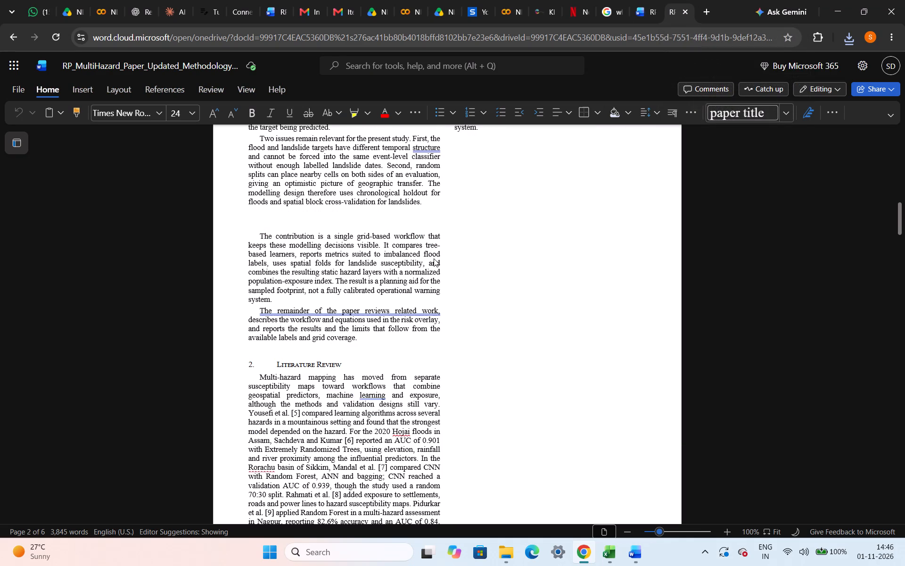
scroll(434, 258, "up", 3)
scroll(490, 333, "up", 2)
scroll(491, 317, "down", 2)
scroll(491, 317, "up", 2)
left_click(283, 221)
scroll(369, 336, "down", 8)
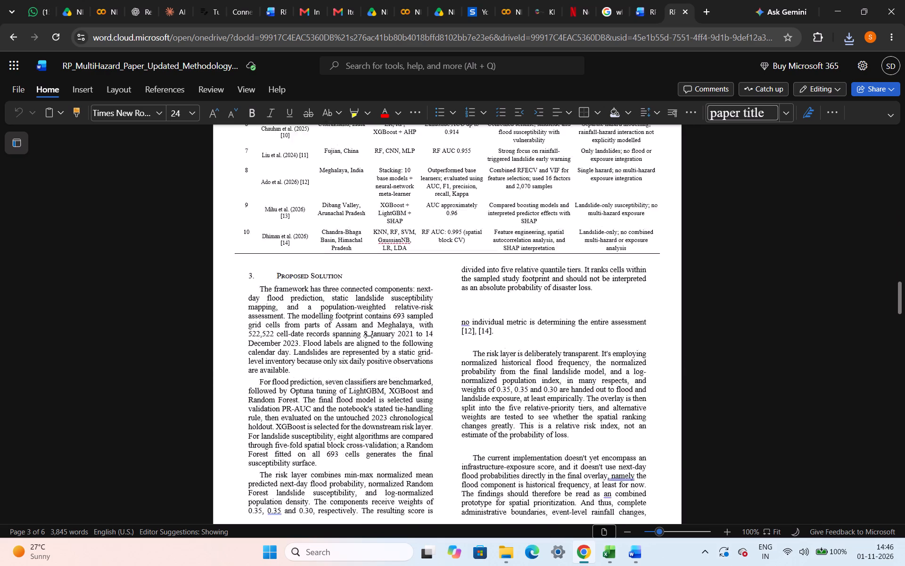
scroll(369, 336, "down", 6)
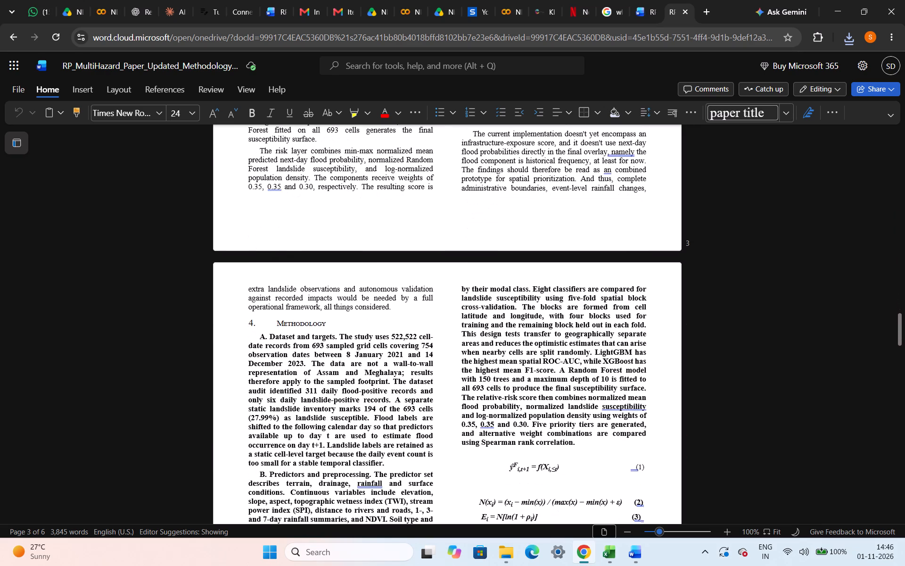
left_click_drag(258, 334, 415, 565)
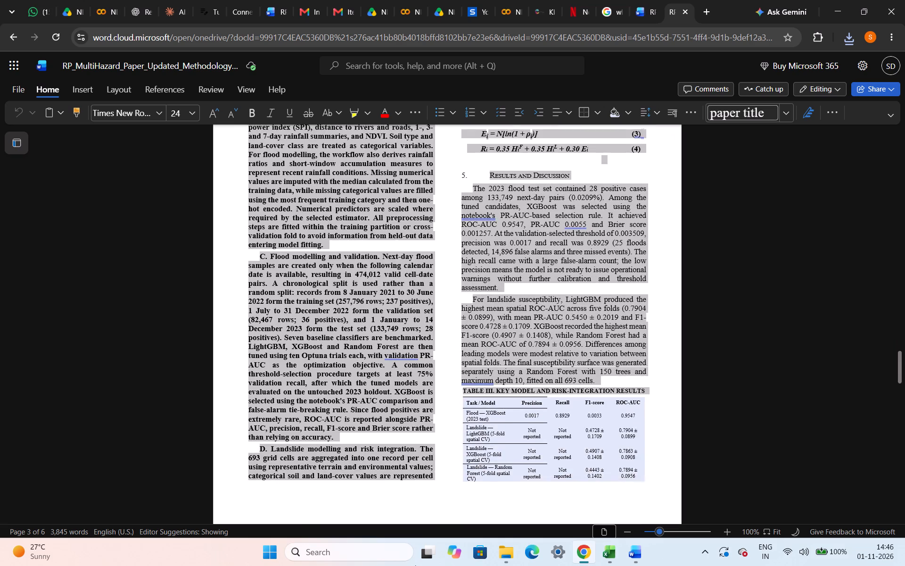
left_click_drag(415, 565, 495, 119)
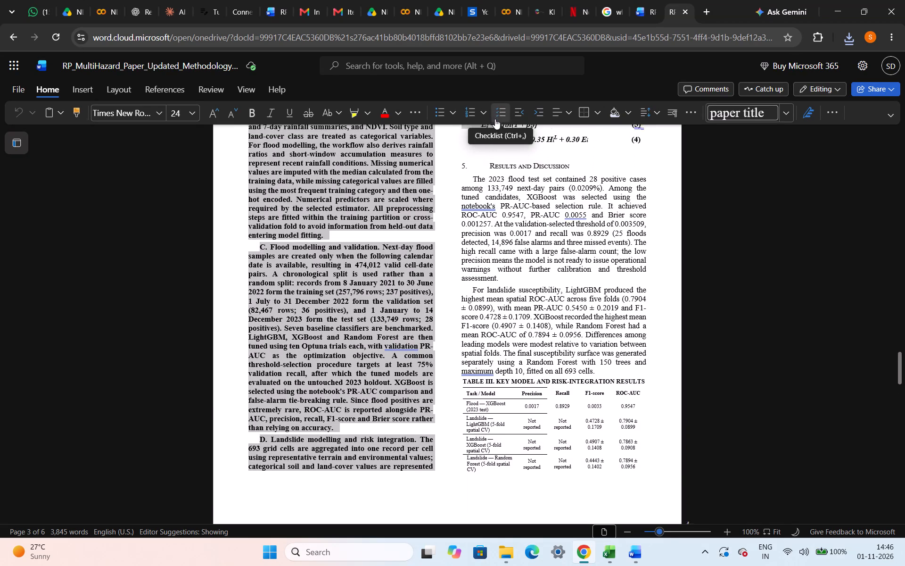
left_click_drag(495, 119, 490, 224)
Switch to the earlier edited copy of the paper in Word and go to the start of its Methodology section.
left_click(645, 16)
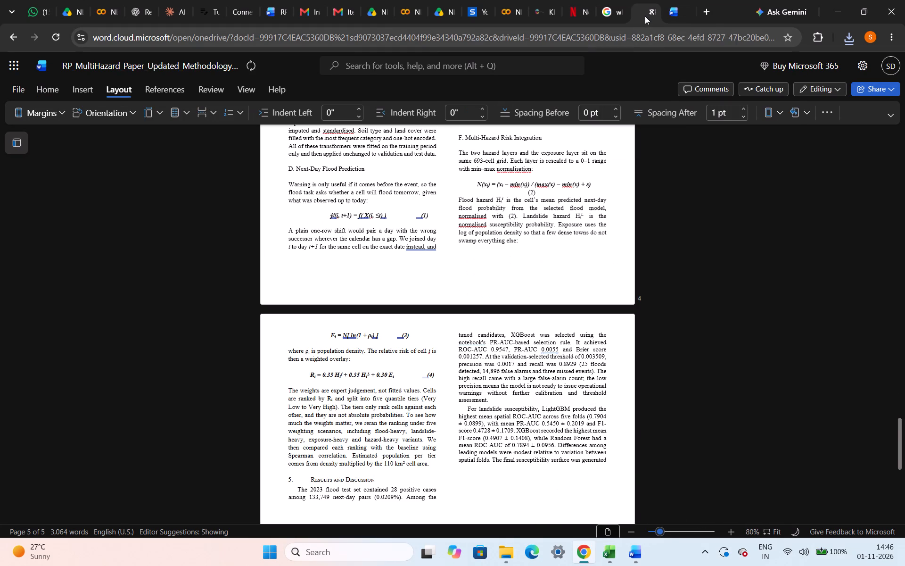
scroll(471, 253, "up", 2)
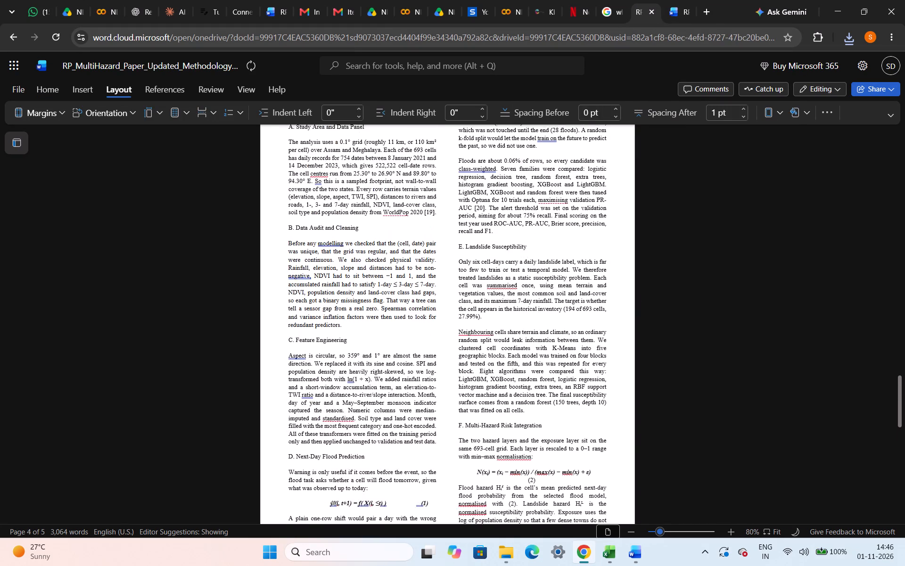
scroll(471, 253, "up", 2)
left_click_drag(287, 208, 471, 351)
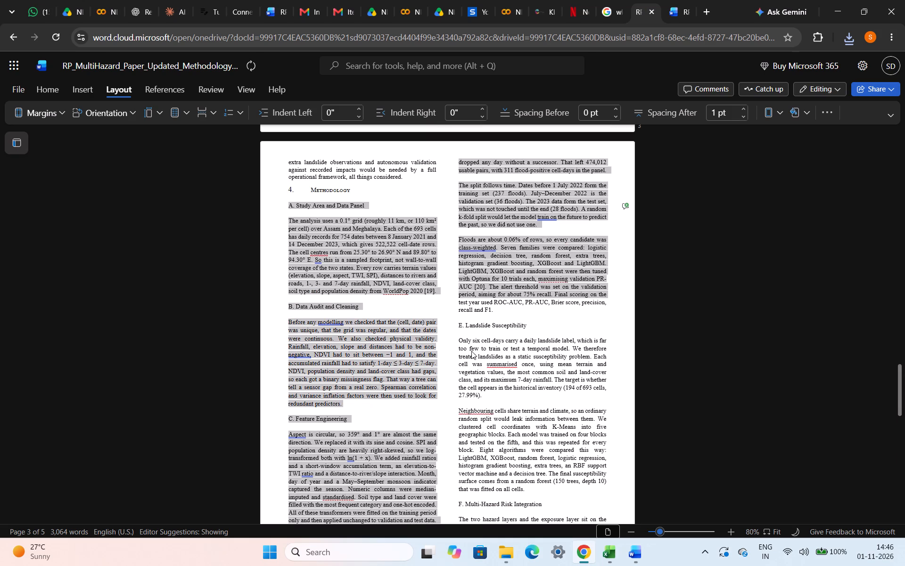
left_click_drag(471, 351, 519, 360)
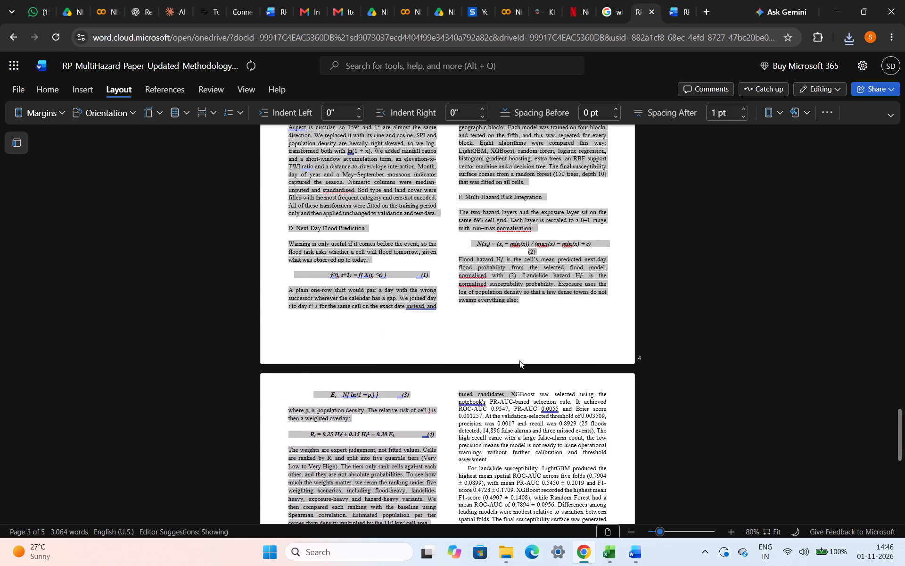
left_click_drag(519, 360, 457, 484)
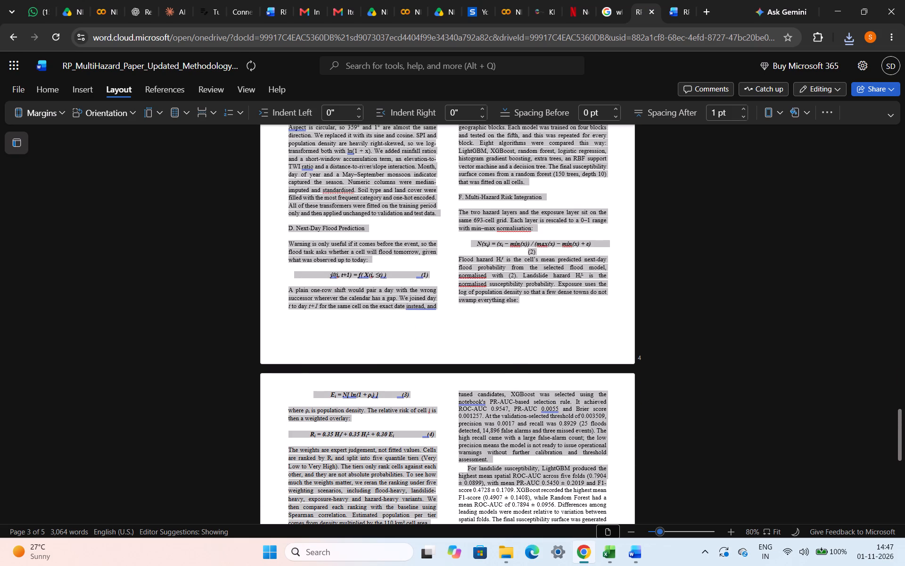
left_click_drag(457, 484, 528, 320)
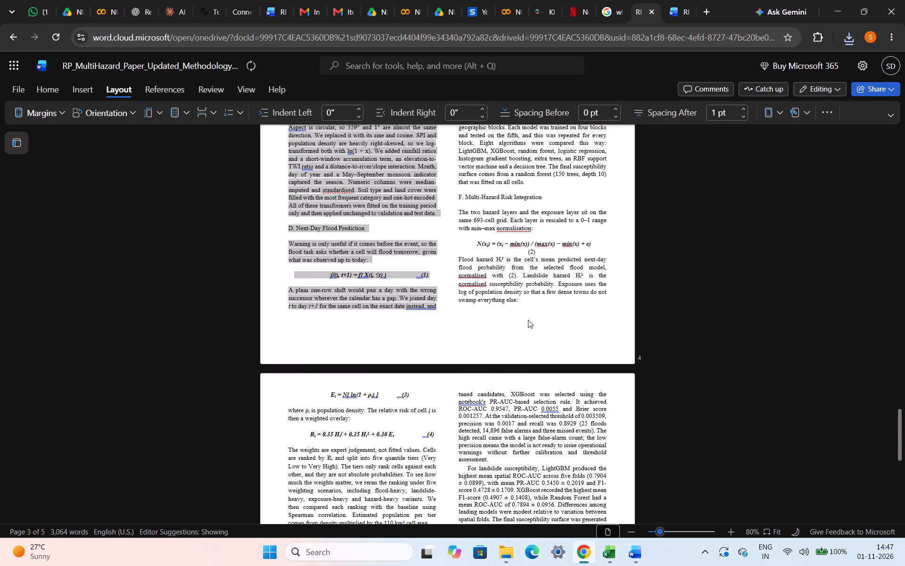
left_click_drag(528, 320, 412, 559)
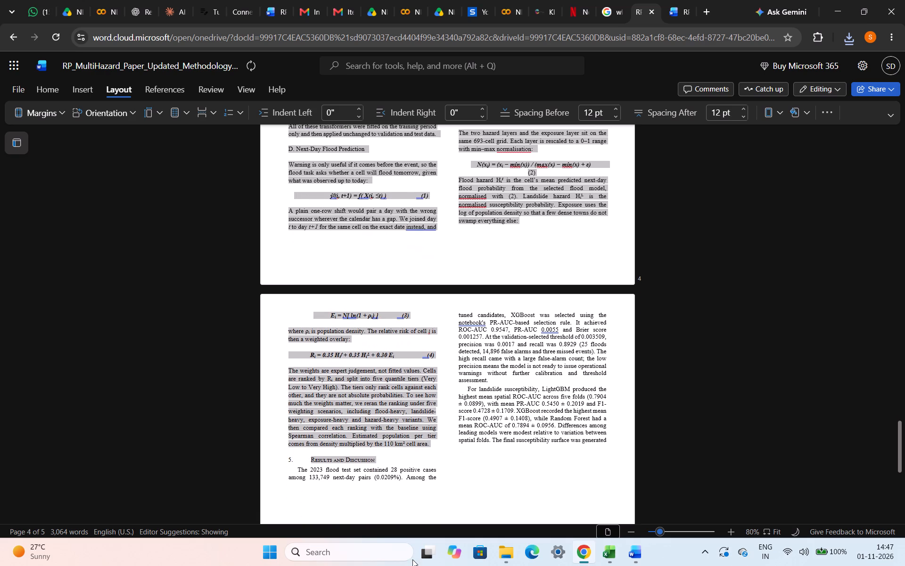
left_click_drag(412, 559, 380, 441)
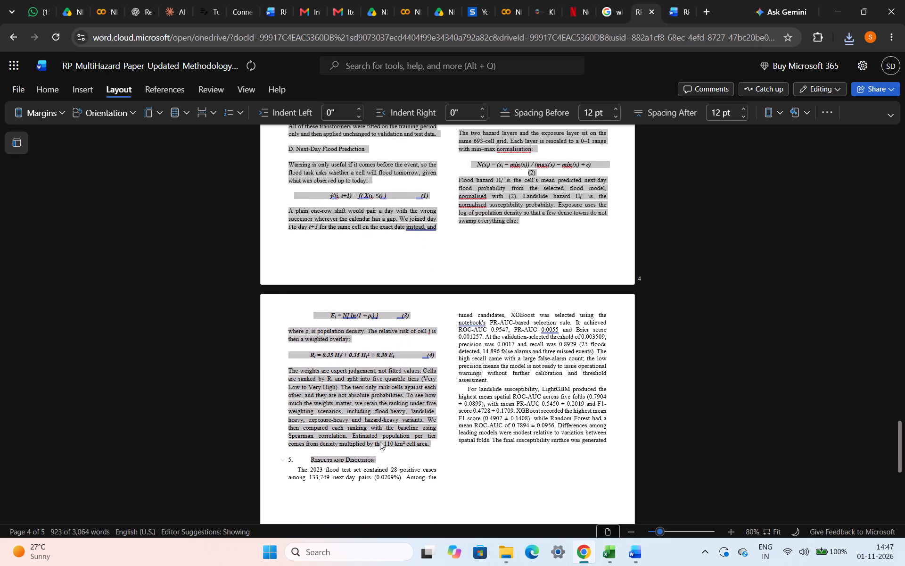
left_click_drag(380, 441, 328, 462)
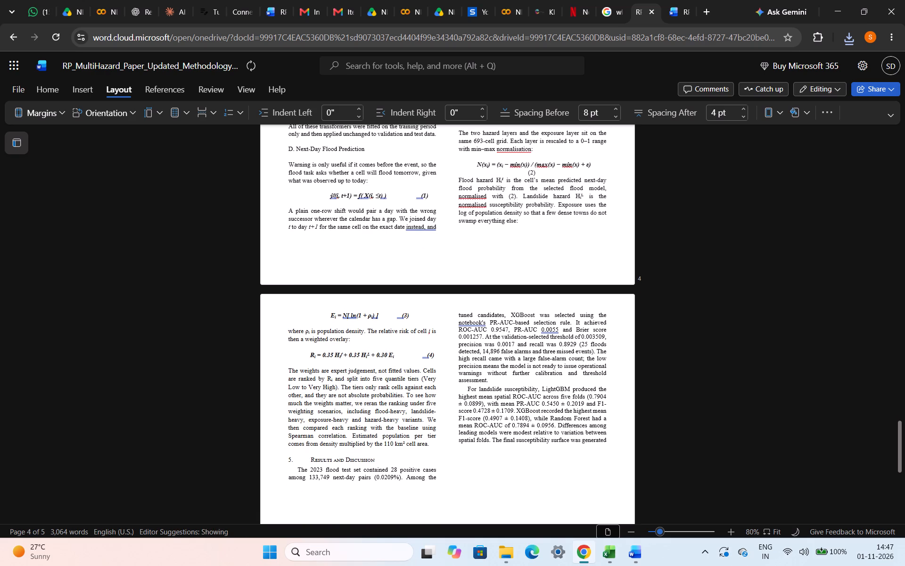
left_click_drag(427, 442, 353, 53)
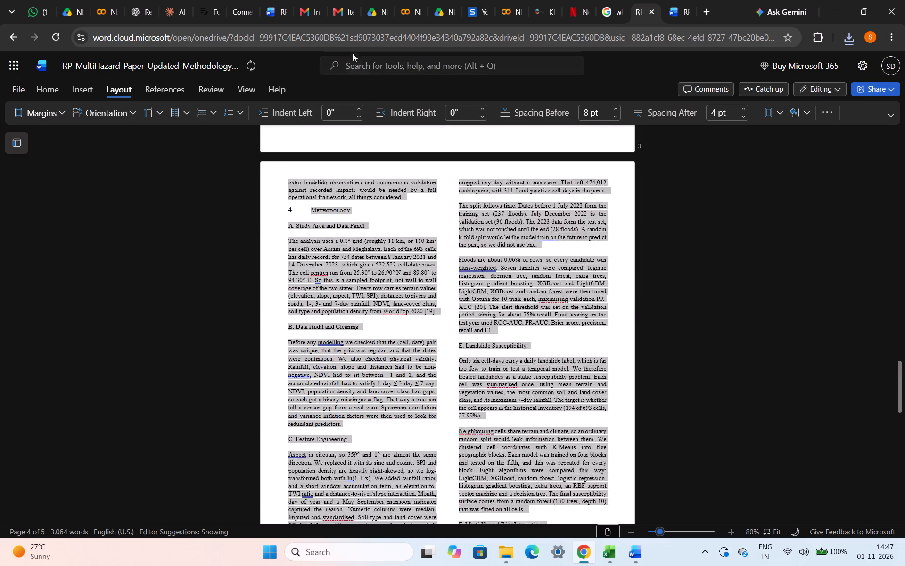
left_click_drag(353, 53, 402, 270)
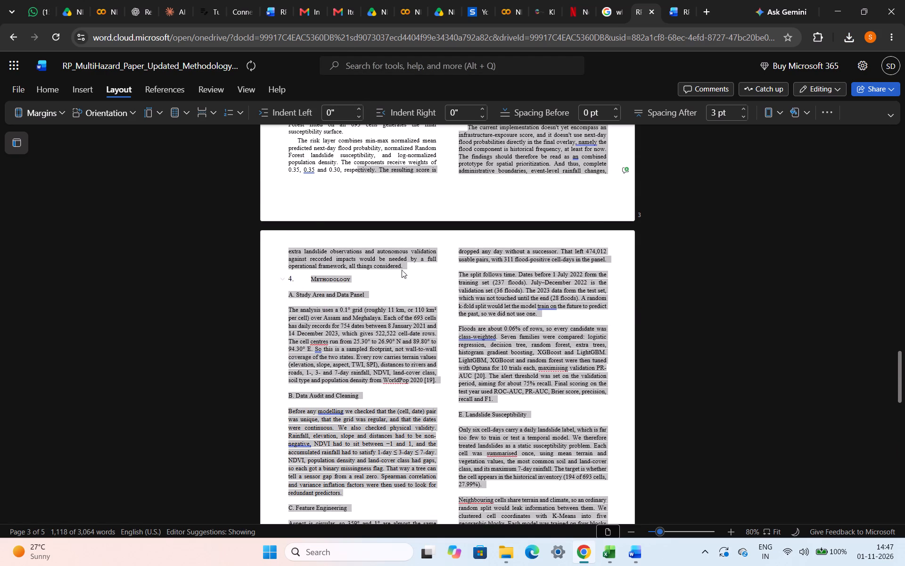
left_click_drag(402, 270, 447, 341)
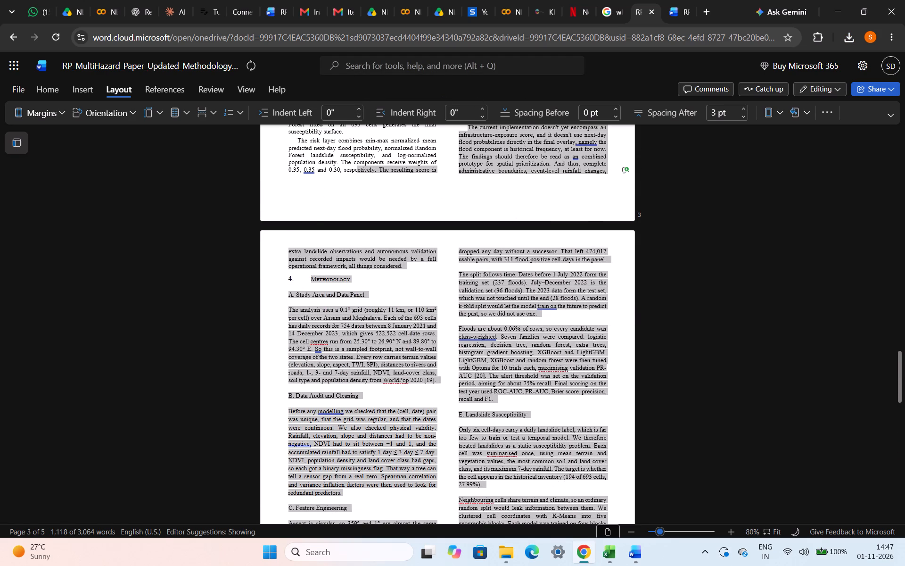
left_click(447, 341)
Copy the methodology body from the heading A. Study Area and Data Panel through the final paragraph of F. Multi-Hazard Risk Integration.
scroll(447, 341, "down", 3)
scroll(435, 497, "down", 2)
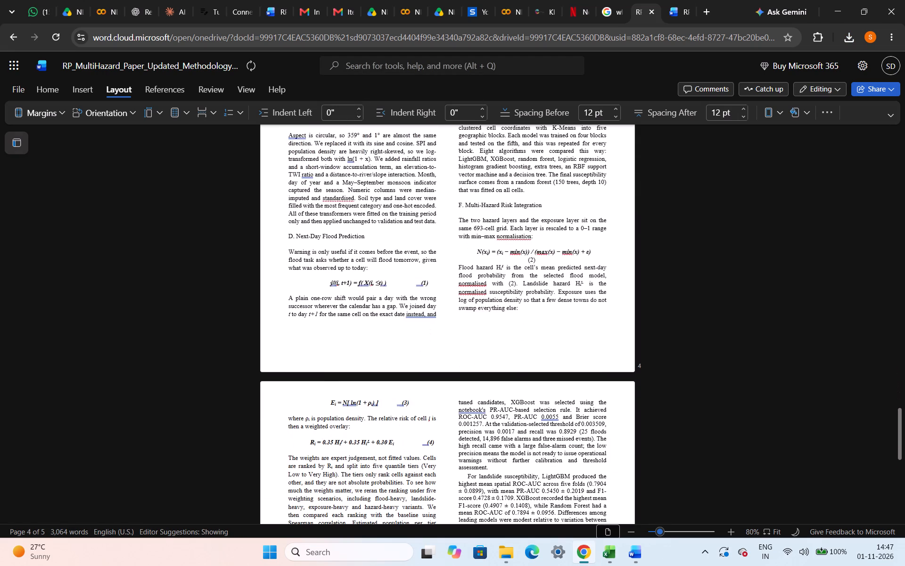
scroll(454, 454, "down", 1)
left_click_drag(430, 432, 400, 223)
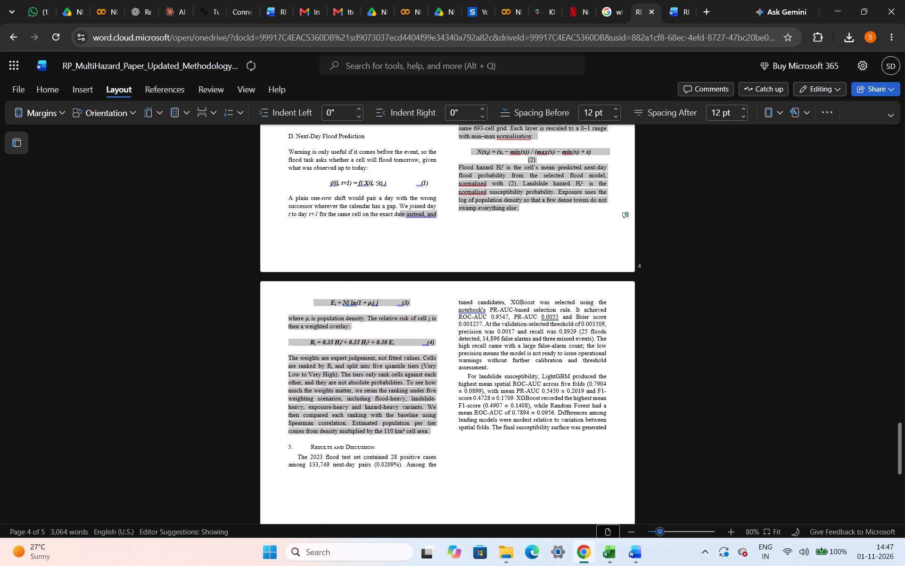
left_click_drag(400, 223, 376, 175)
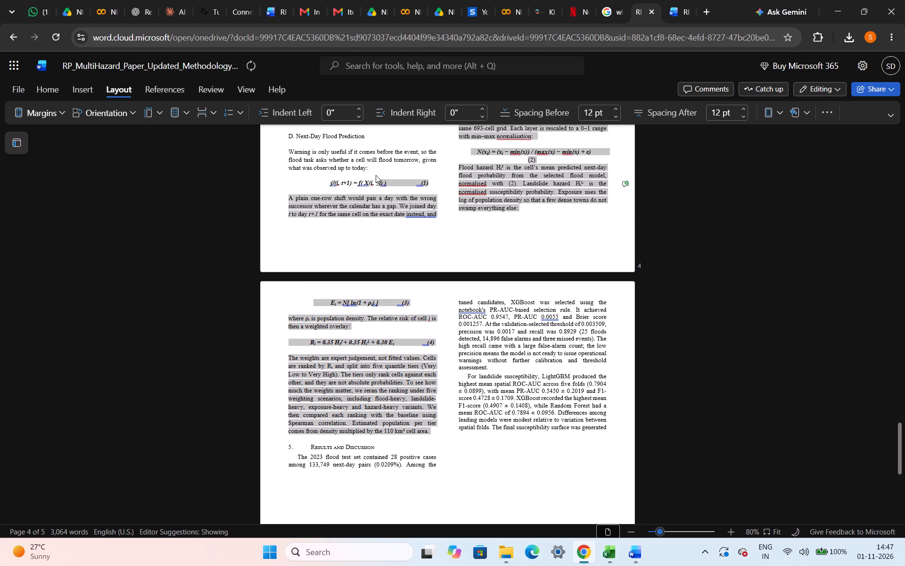
left_click_drag(376, 175, 359, 177)
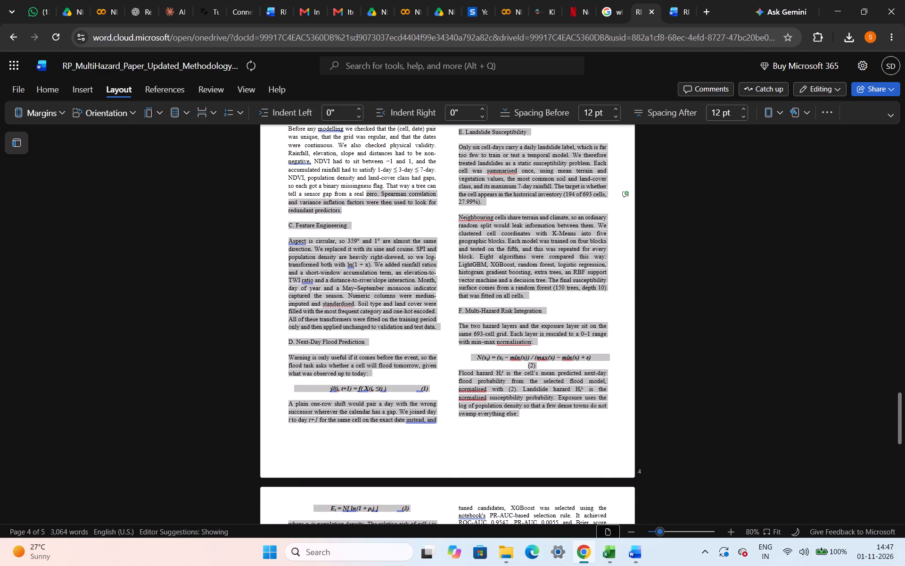
left_click_drag(359, 177, 291, 132)
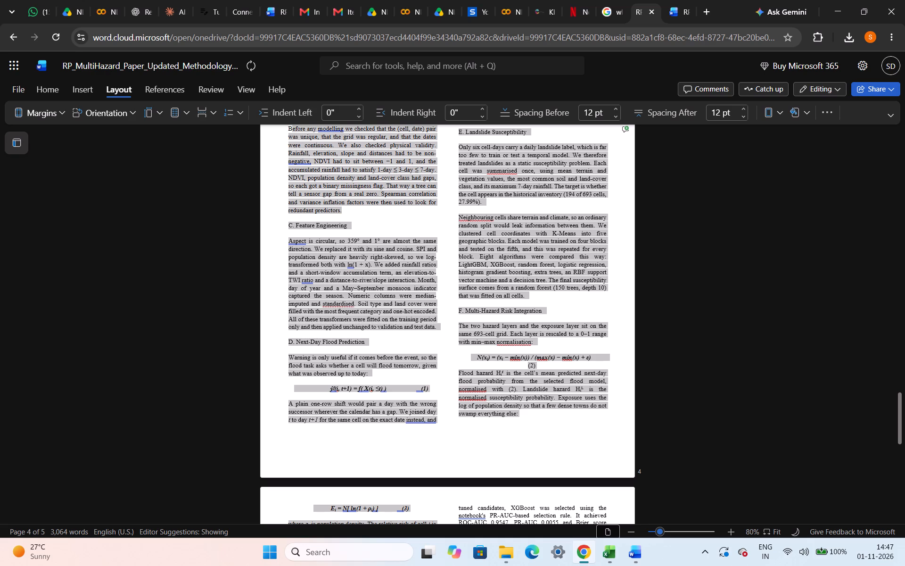
left_click_drag(291, 132, 288, 226)
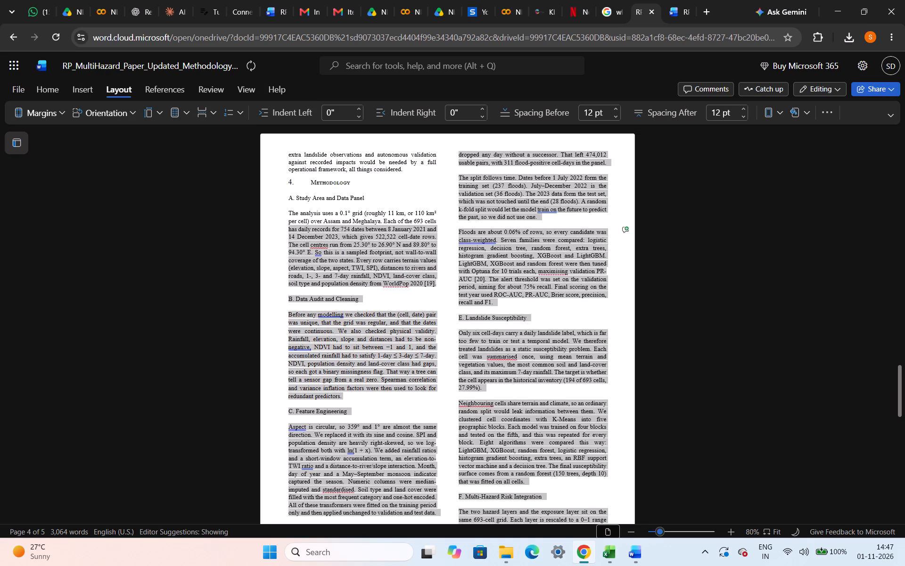
left_click_drag(288, 226, 278, 204)
key("ctrl+c")
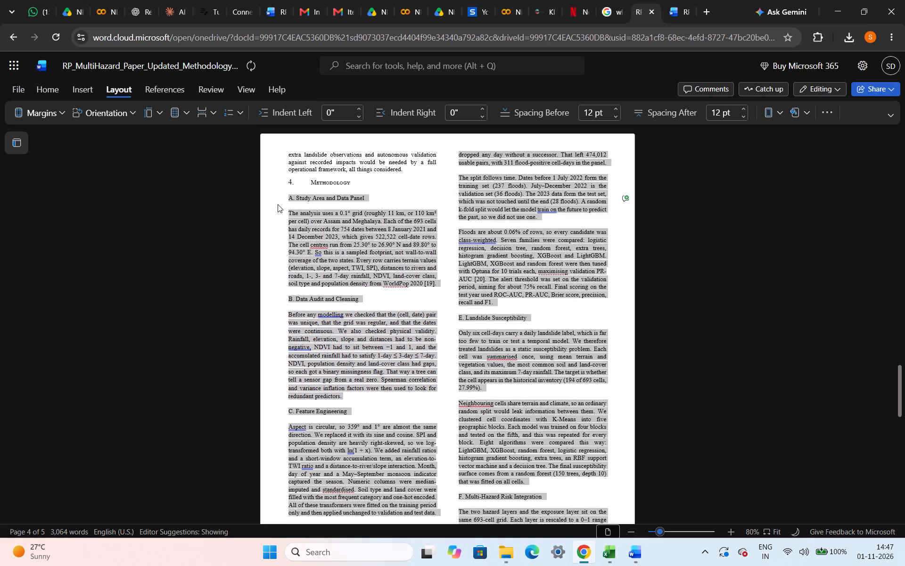
Switch to the freshly uploaded paper and replace its old Methodology text, from A. Dataset and targets through equation (4), with the copied methodology.
left_click(678, 8)
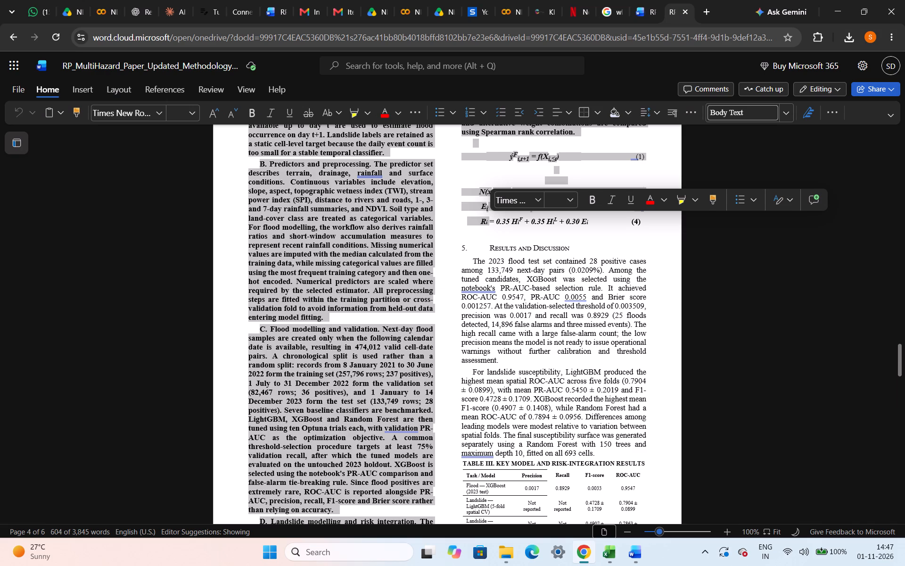
left_click(335, 487)
left_click_drag(647, 222, 436, 73)
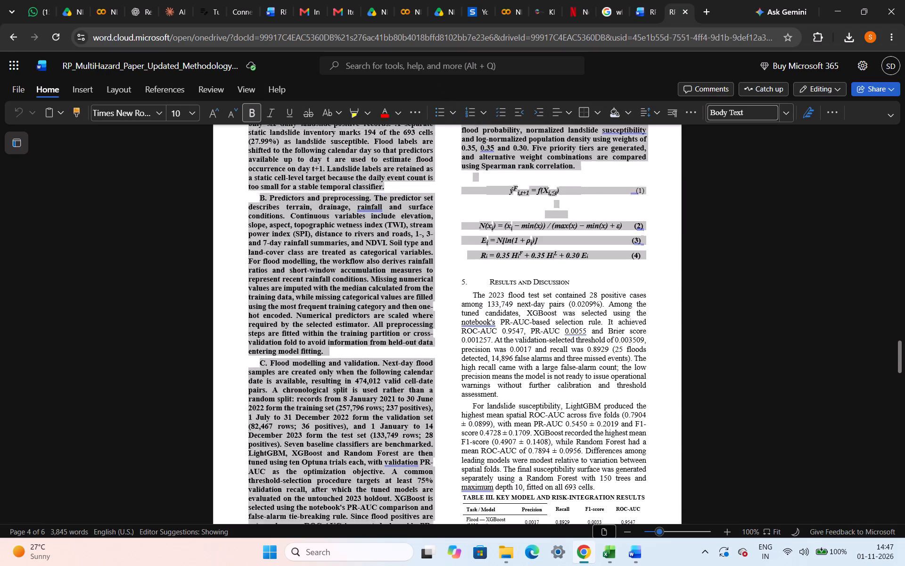
left_click_drag(436, 73, 262, 199)
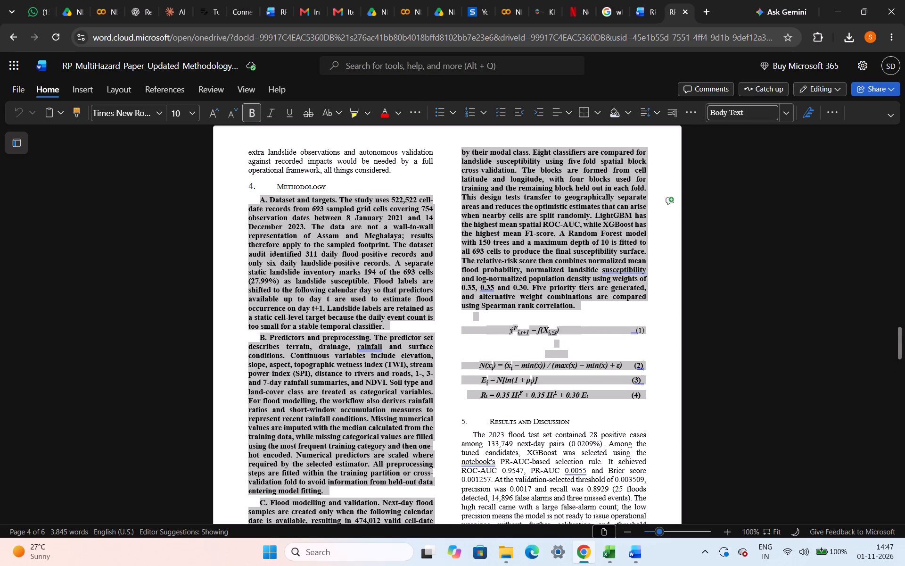
left_click_drag(262, 199, 259, 200)
key("ctrl+v")
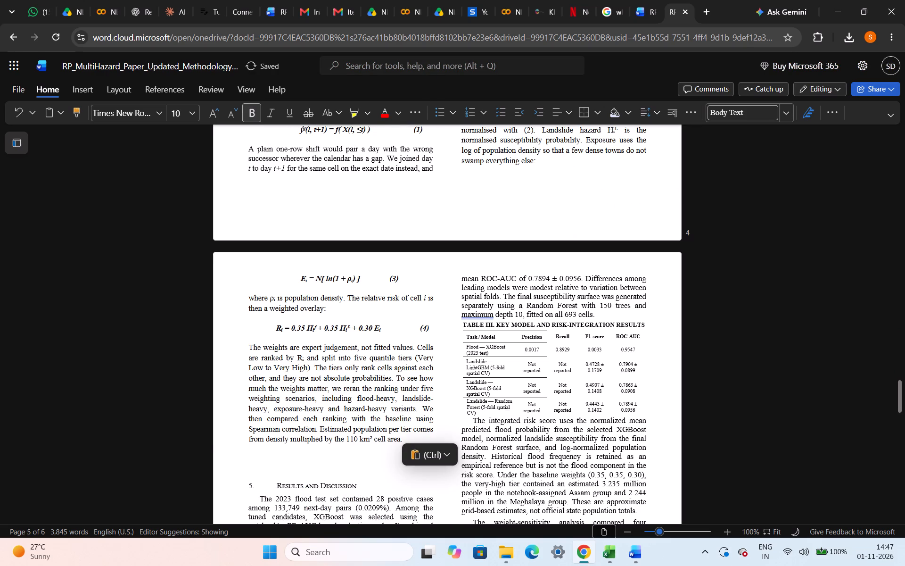
Remove the extra blank line after the pasted methodology, keeping a period after "110 km² cell area".
key("BackSpace")
key("BackSpace")
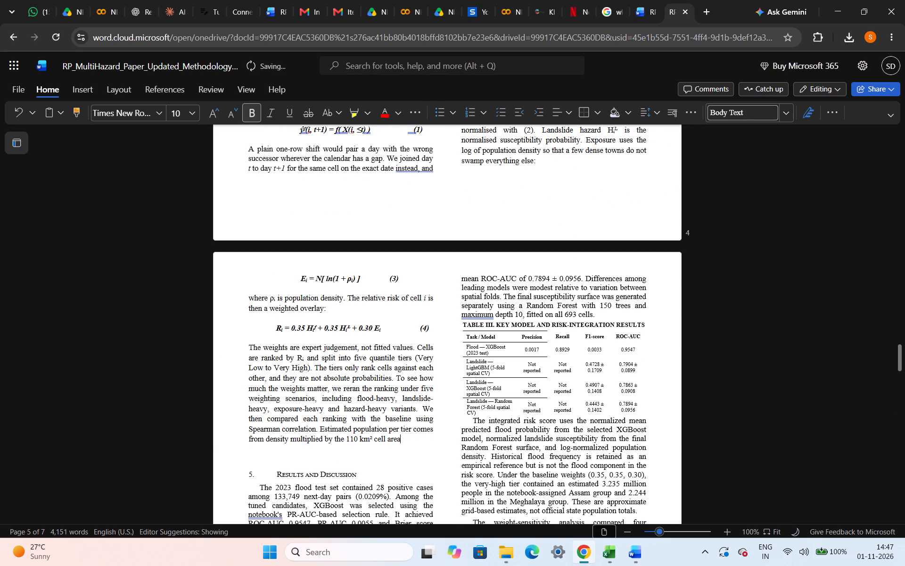
key("period")
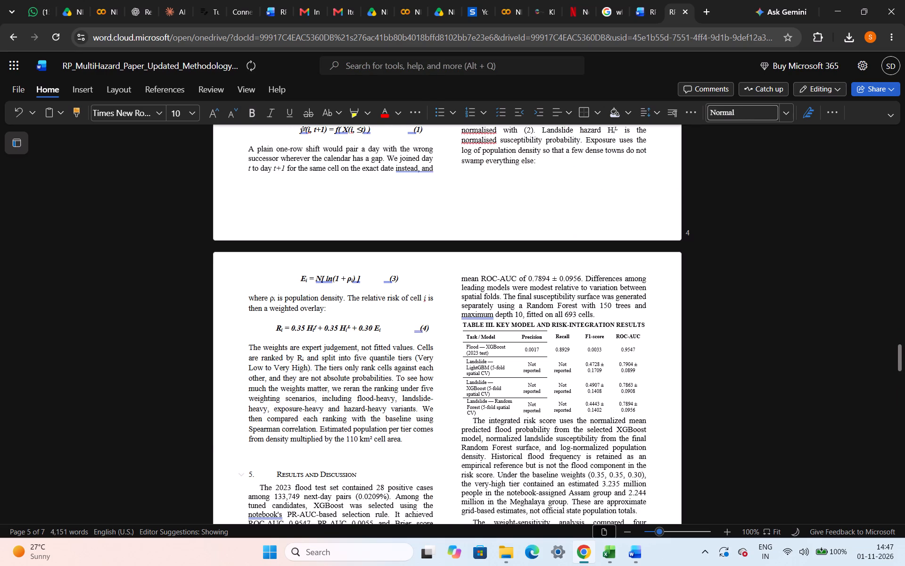
scroll(372, 487, "down", 3)
scroll(372, 487, "up", 1)
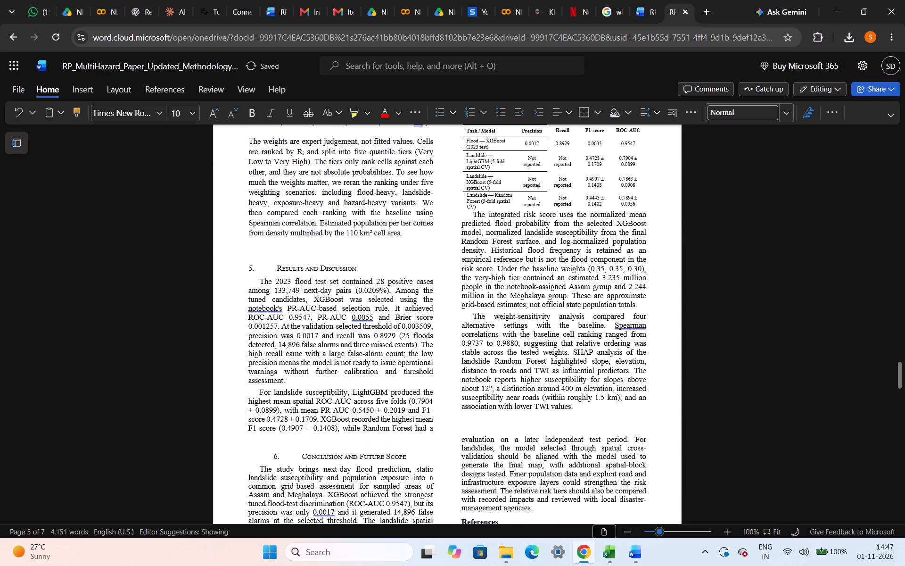
scroll(372, 487, "up", 2)
scroll(369, 472, "down", 1)
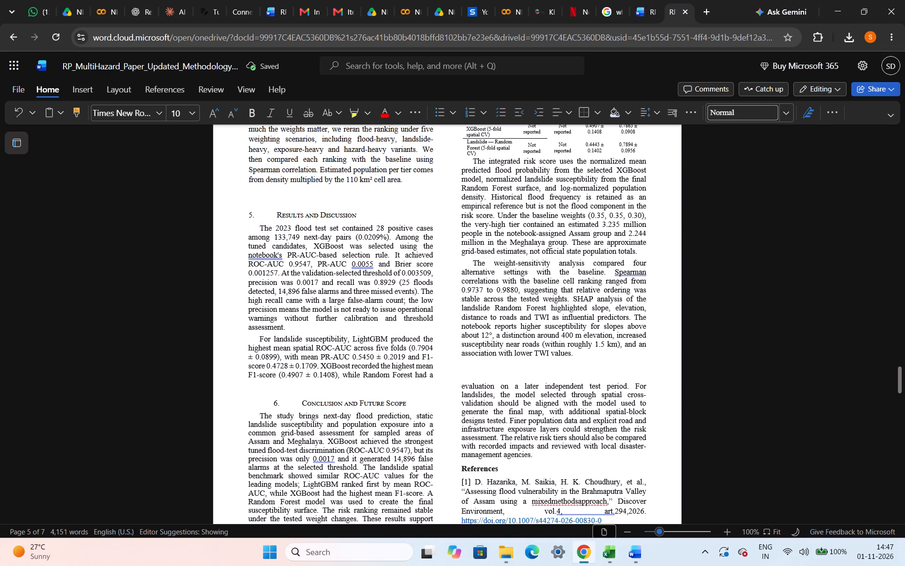
scroll(369, 472, "down", 1)
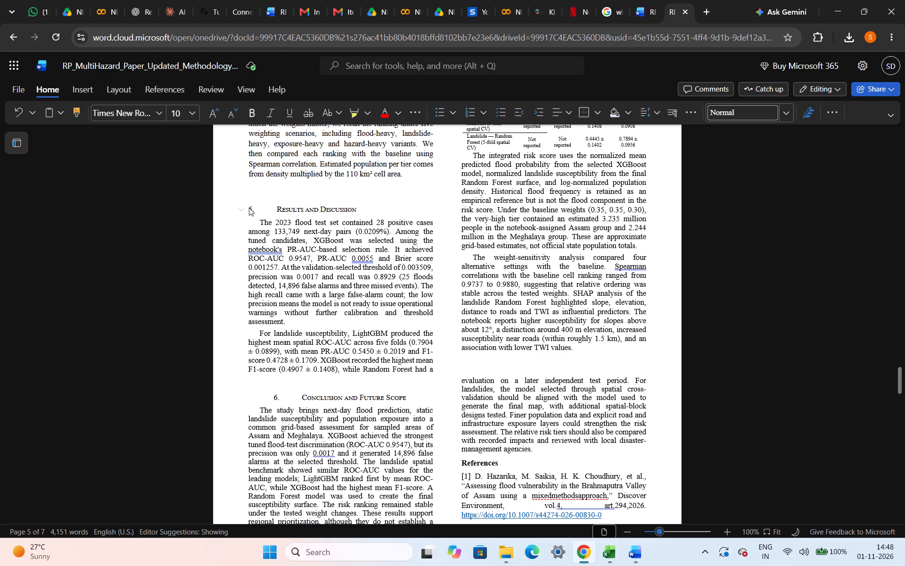
scroll(426, 307, "up", 2)
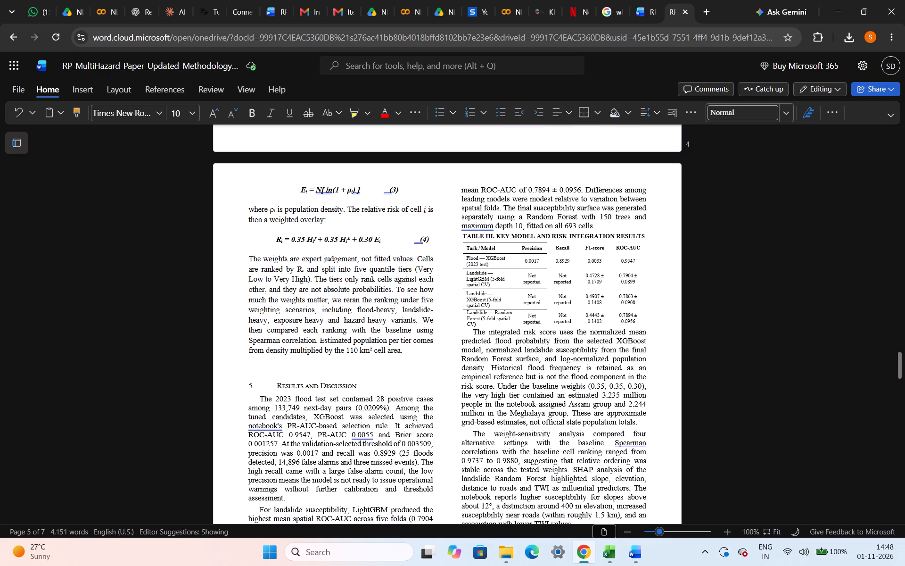
left_click(644, 11)
scroll(504, 370, "down", 2)
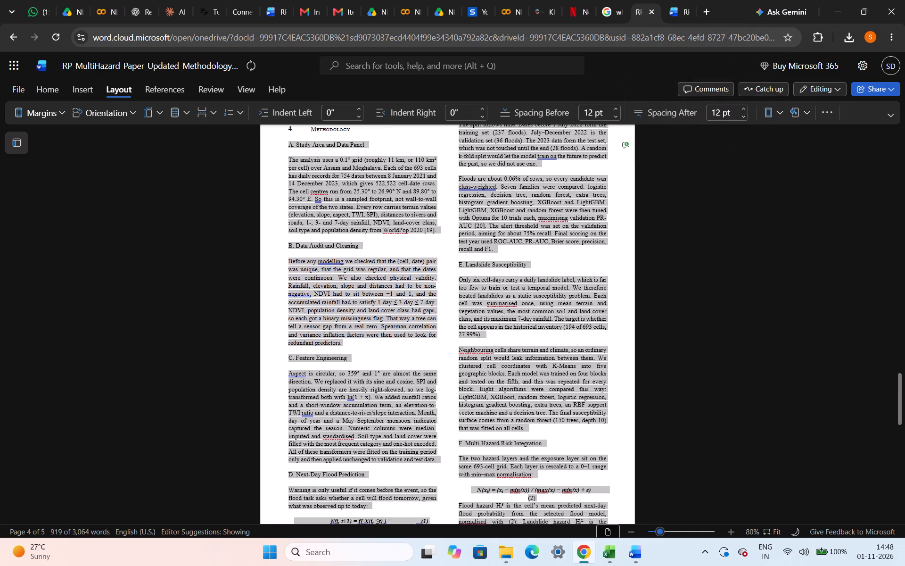
scroll(504, 370, "down", 5)
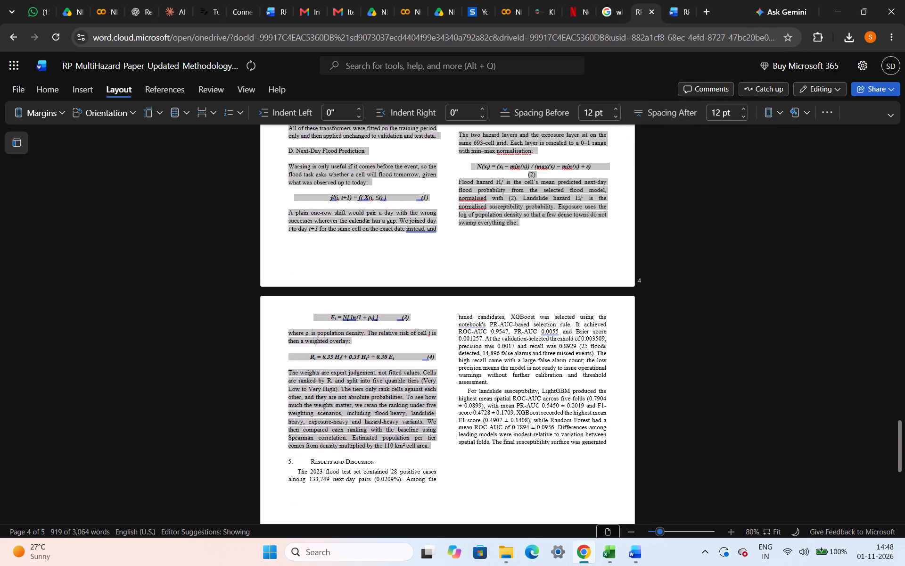
left_click(489, 490)
scroll(489, 490, "down", 1)
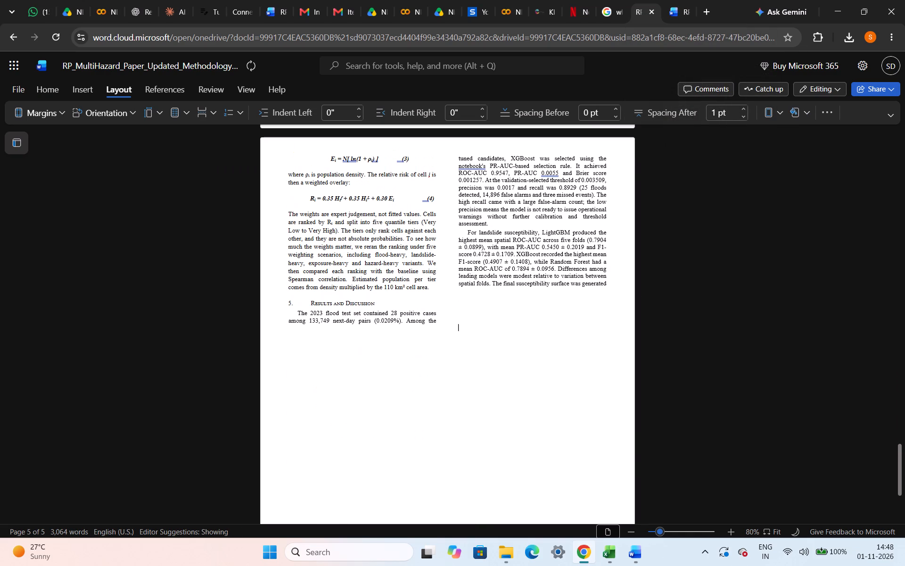
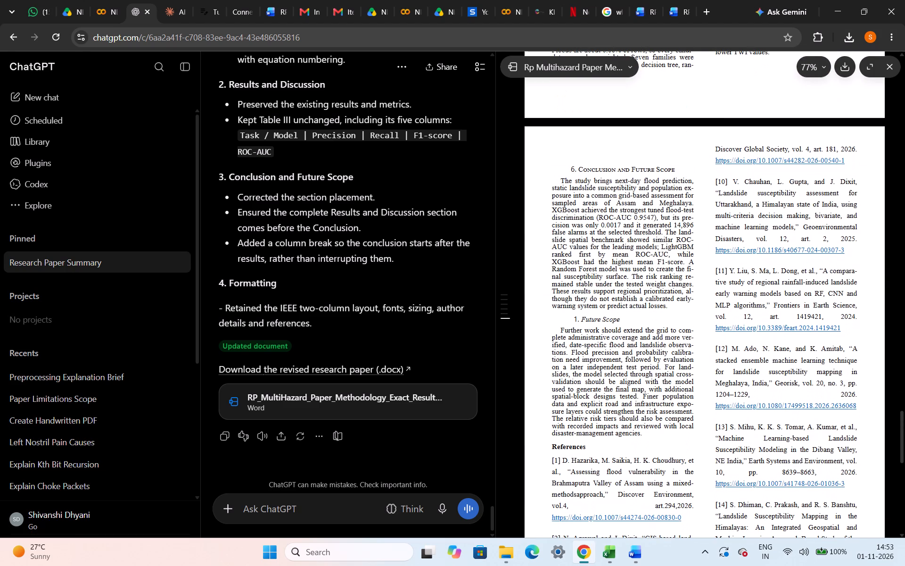
scroll(652, 337, "down", 2)
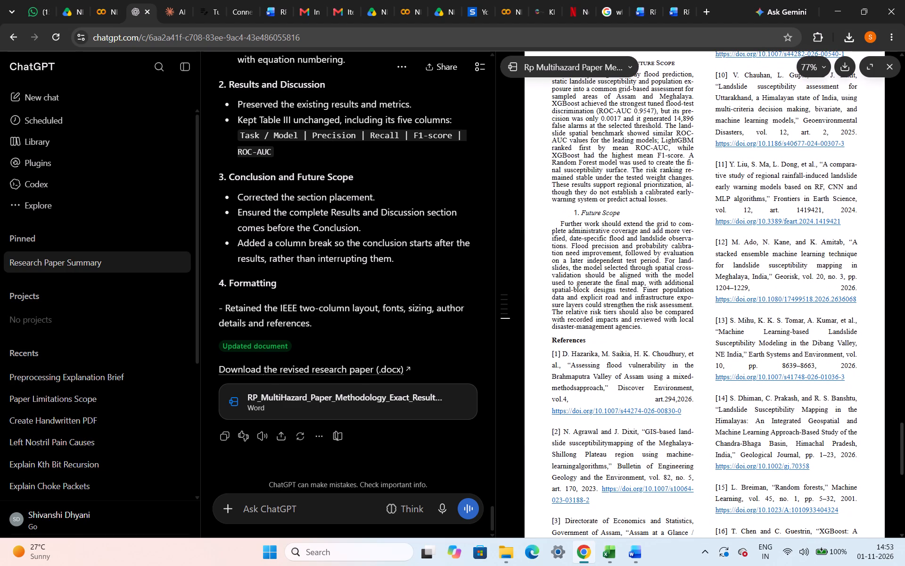
Download the revised paper from the ChatGPT preview.
left_click(842, 62)
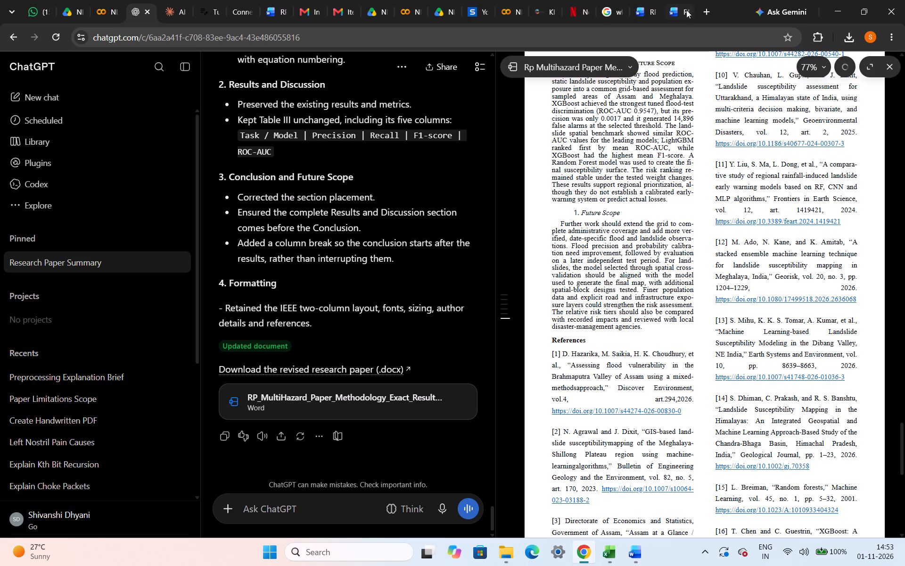
Switch to Word online in a new browser tab and upload the downloaded RP_MultiHazard_Paper_Methodology_Exact_Results_Conclusion_Layout.docx to open it.
left_click(691, 13)
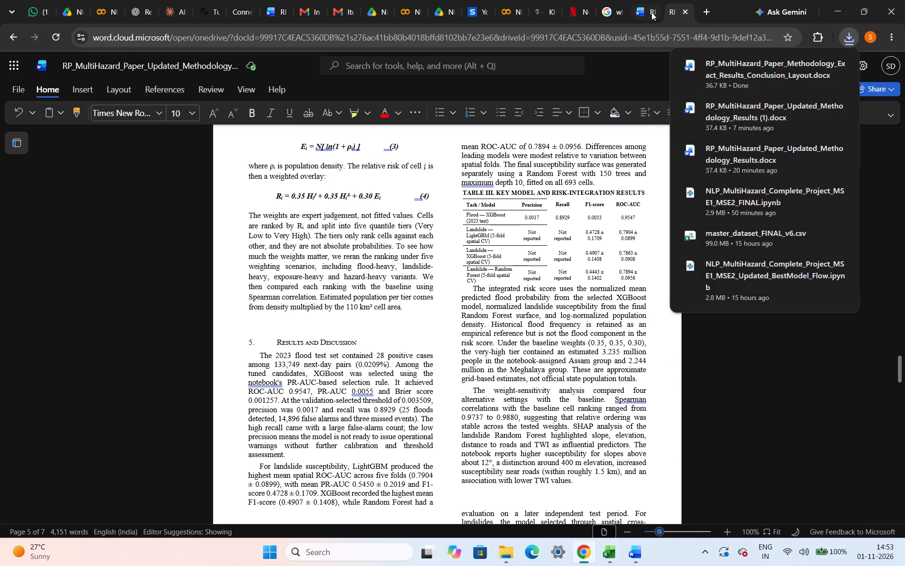
left_click(655, 12)
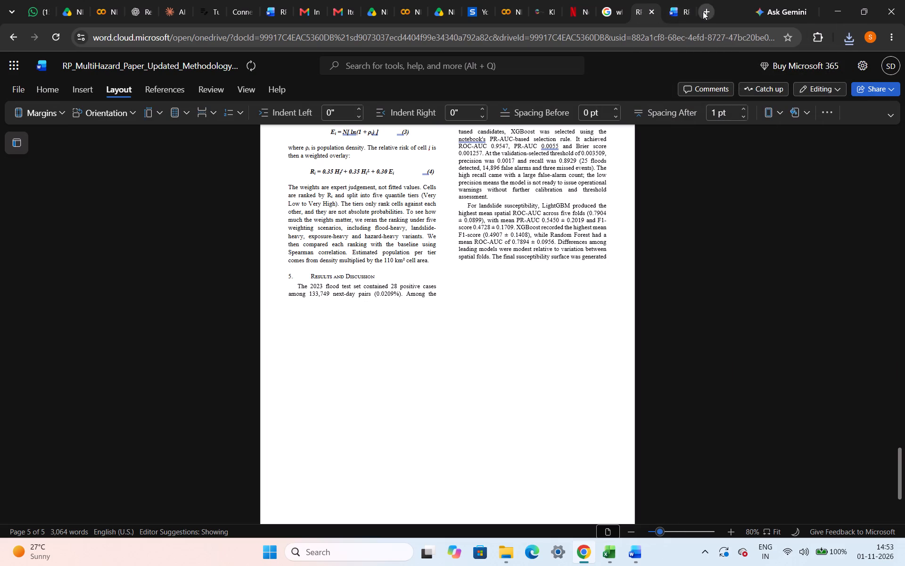
left_click(703, 11)
left_click(558, 323)
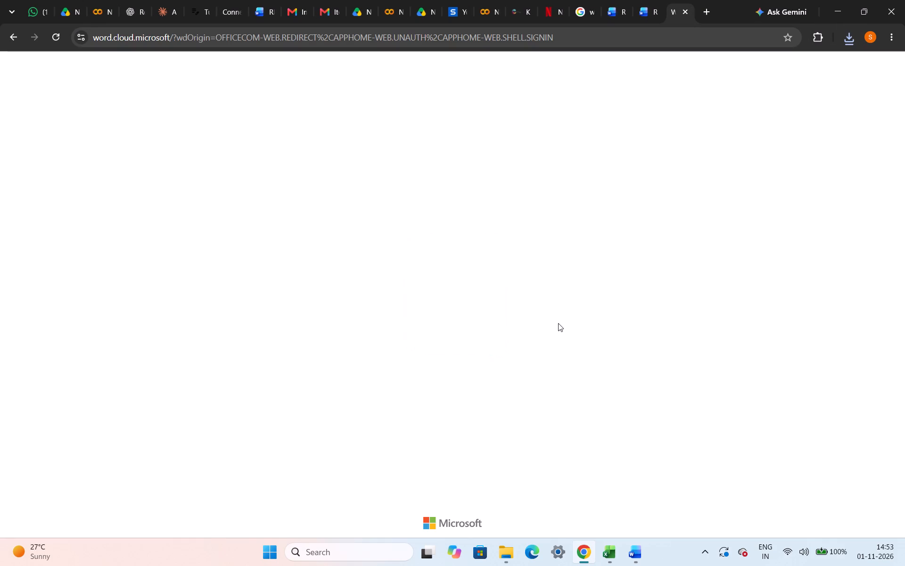
left_click(189, 165)
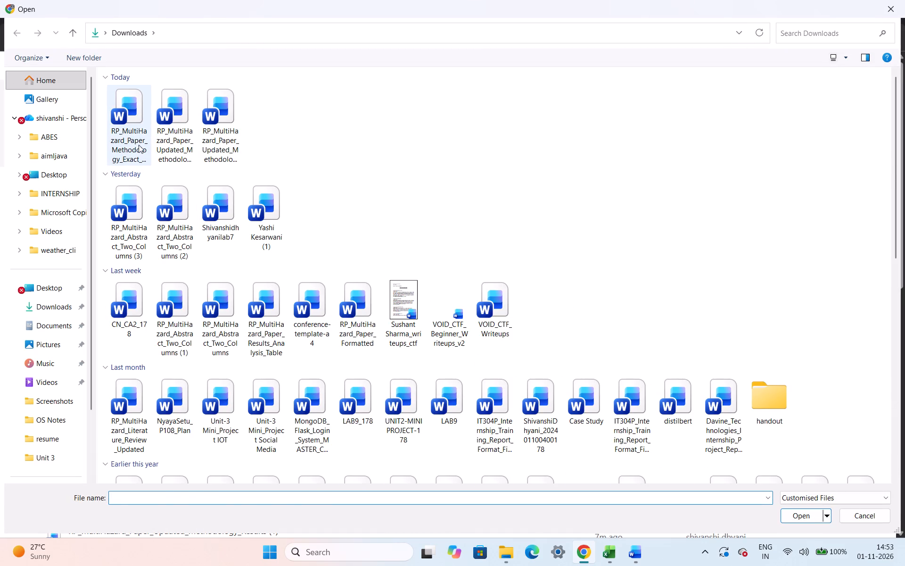
double_click(138, 145)
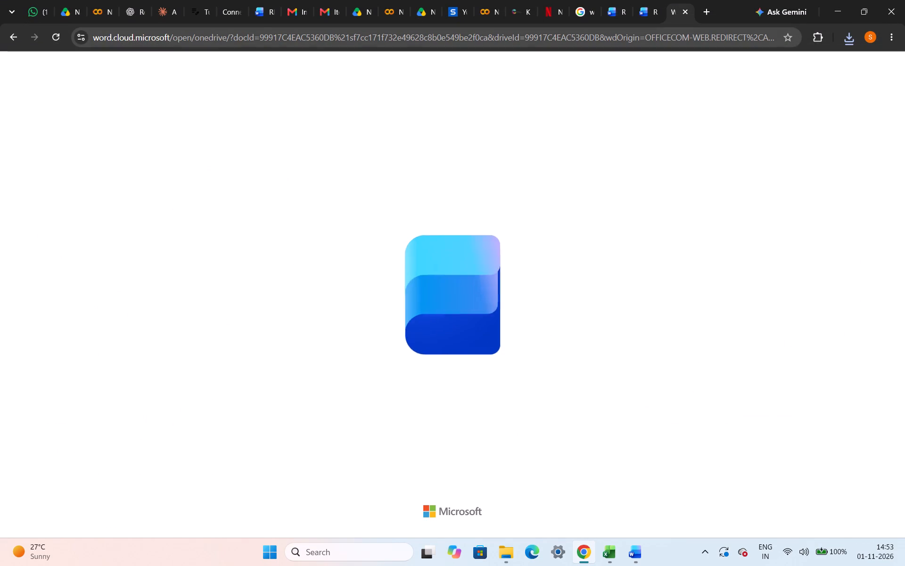
Check the opened paper's layout from the Introduction through the literature review table to the Proposed Solution section.
scroll(410, 253, "down", 3)
scroll(410, 253, "right", 1)
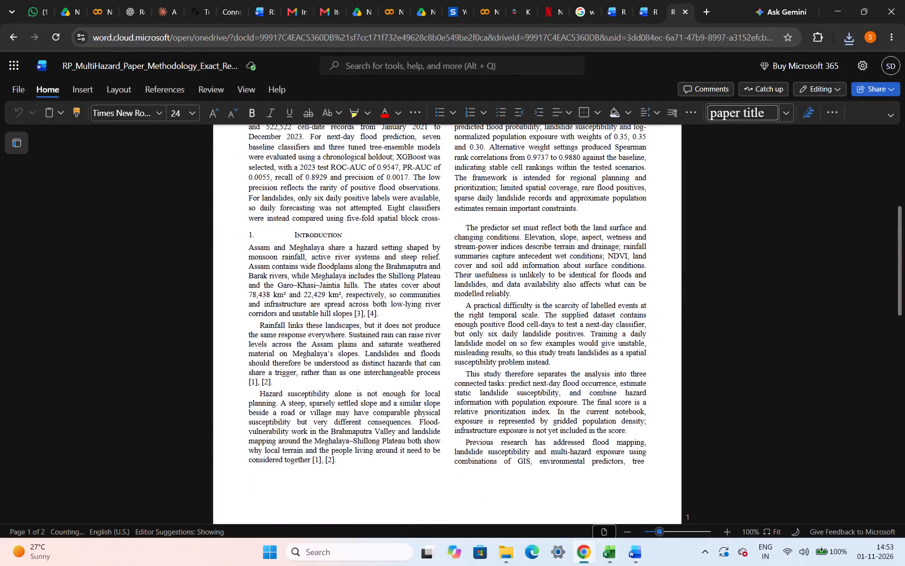
scroll(410, 253, "right", 1)
scroll(410, 253, "down", 5)
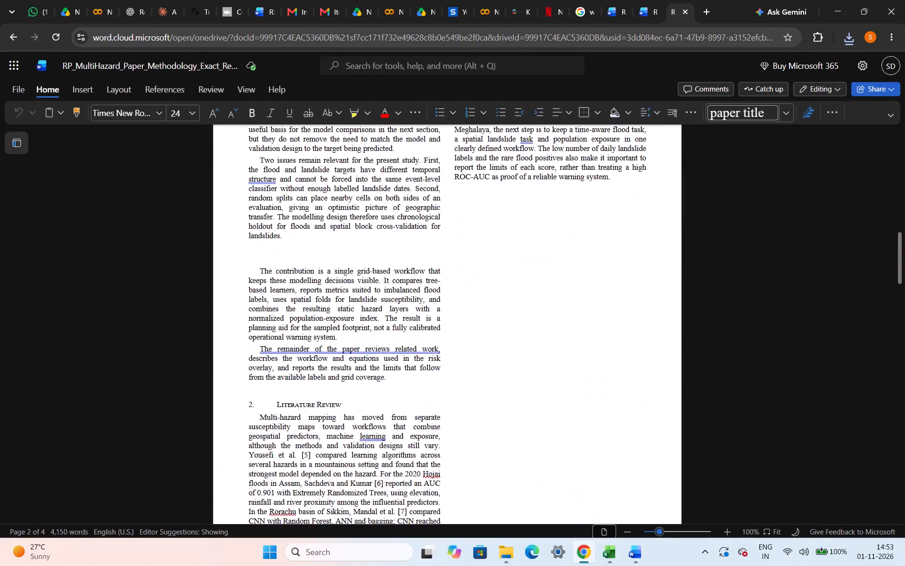
scroll(410, 253, "down", 9)
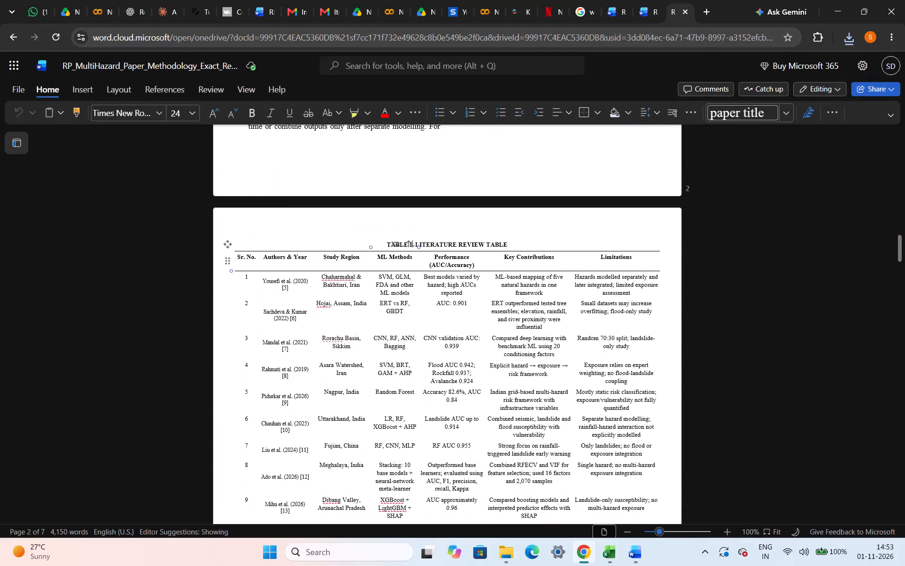
scroll(410, 253, "up", 1)
scroll(432, 372, "down", 3)
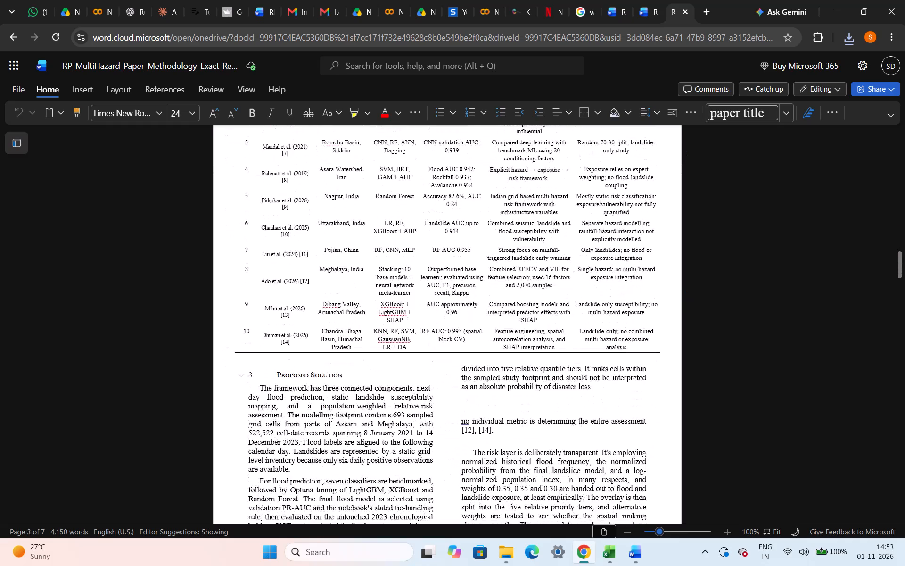
scroll(432, 372, "down", 2)
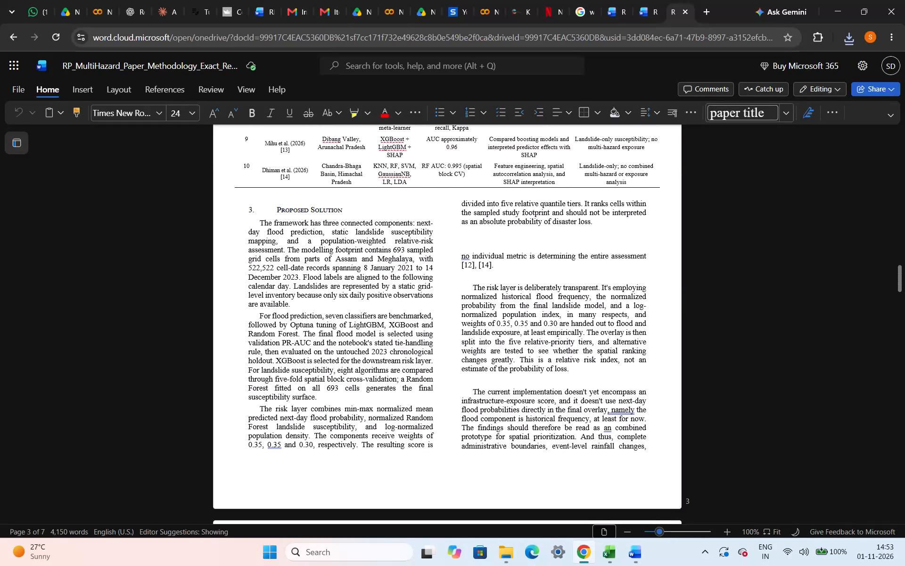
Place the text cursor on the blank line above "no individual metric is determining the entire assessment" in the Proposed Solution section.
left_click(490, 246)
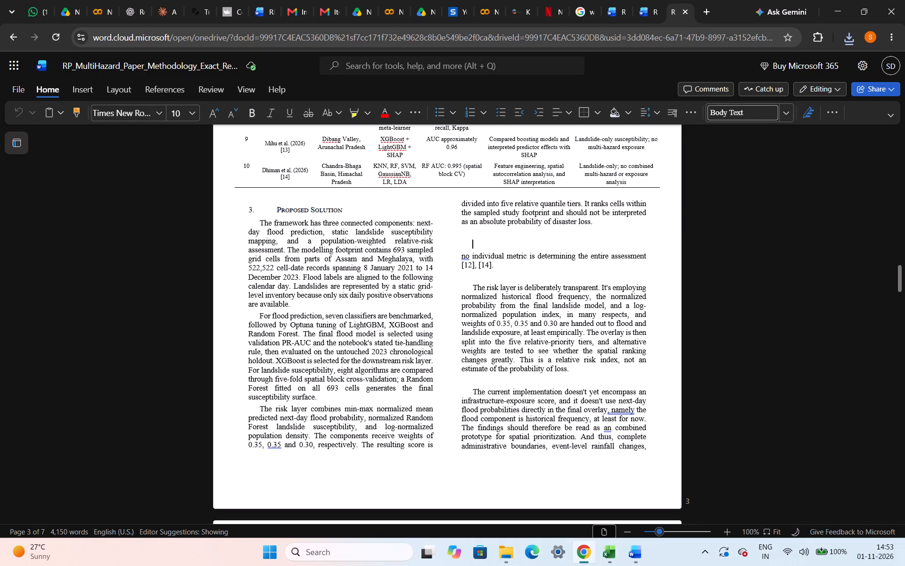
Remove the blank lines above the "no individual metric", "The risk layer is deliberately transparent" and "The current implementation" paragraphs in Proposed Solution.
key("BackSpace")
key("BackSpace")
key("BackSpace")
key("BackSpace")
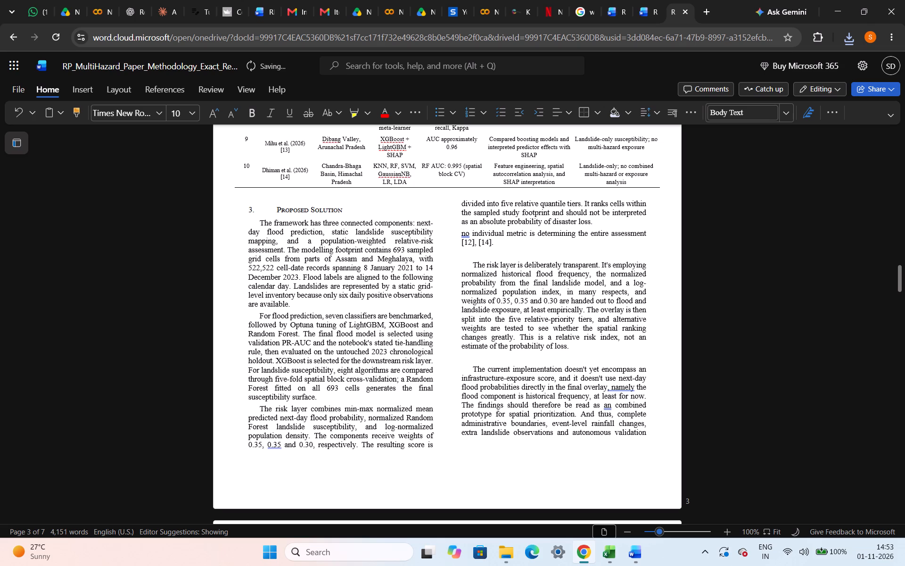
left_click(465, 257)
key("BackSpace")
key("BackSpace")
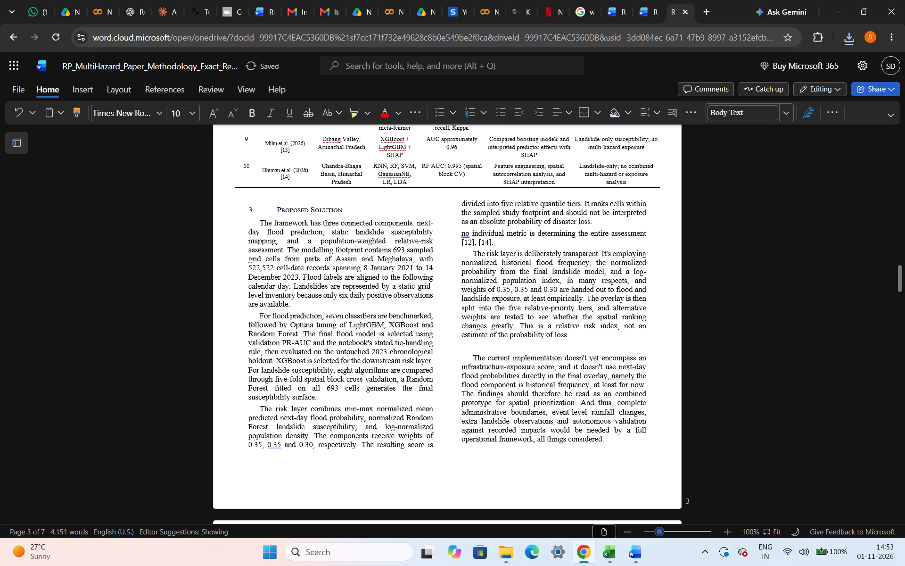
left_click(485, 344)
key("BackSpace")
key("BackSpace")
key("BackSpace")
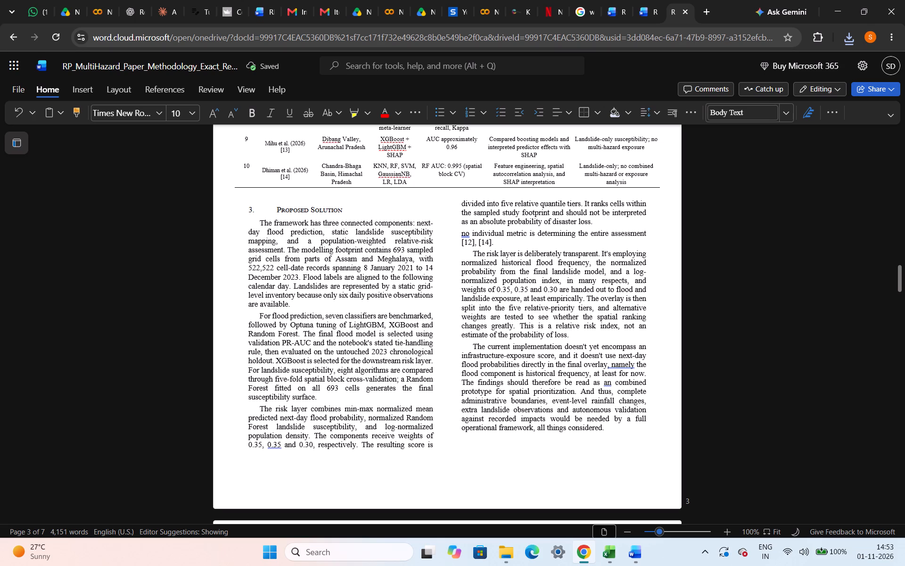
Join the "no individual metric" sentence to the end of the preceding paragraph after a space, and correct its first word to "No".
left_click(460, 236)
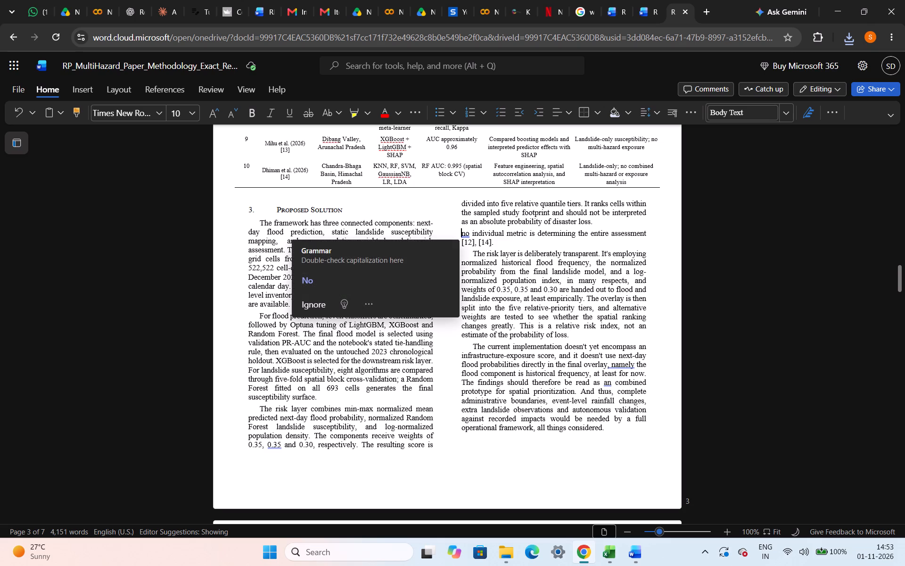
key("BackSpace")
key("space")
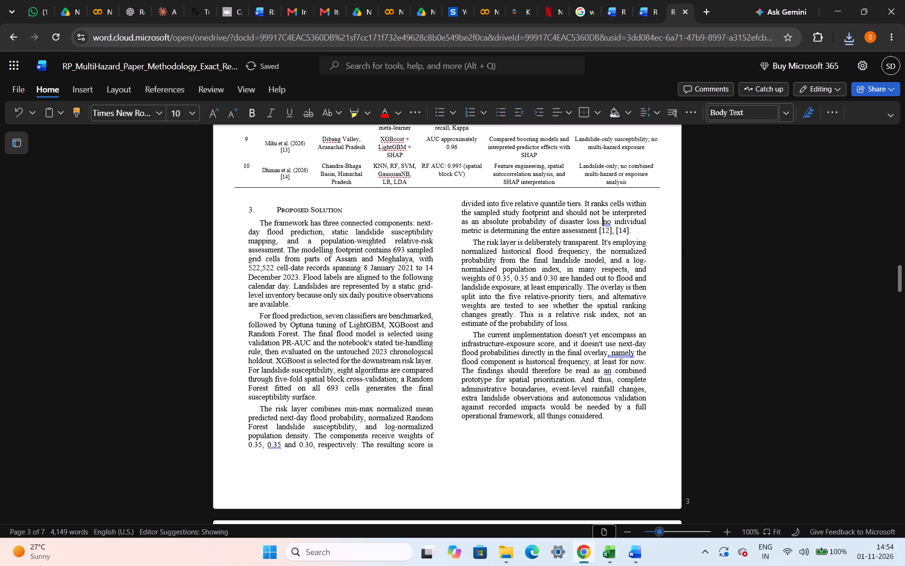
key("Right")
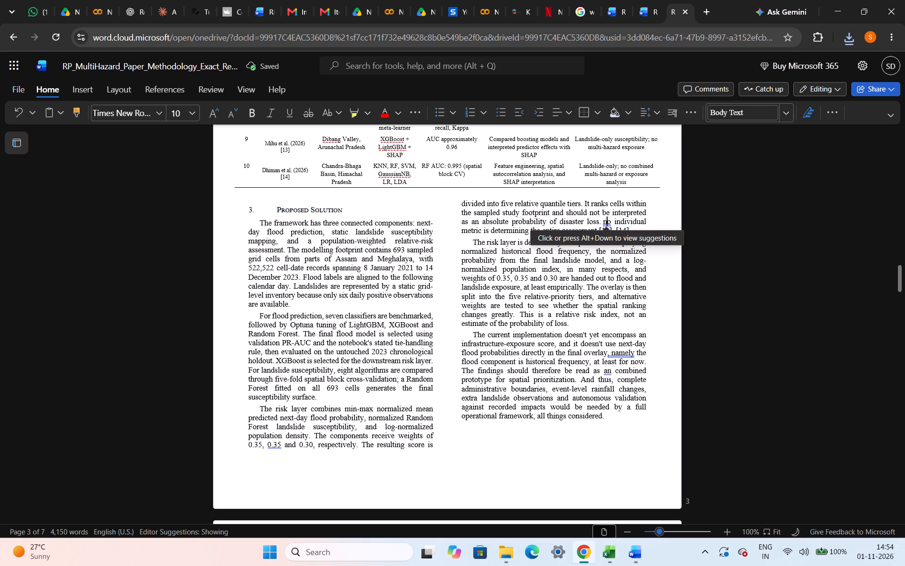
left_click(606, 225)
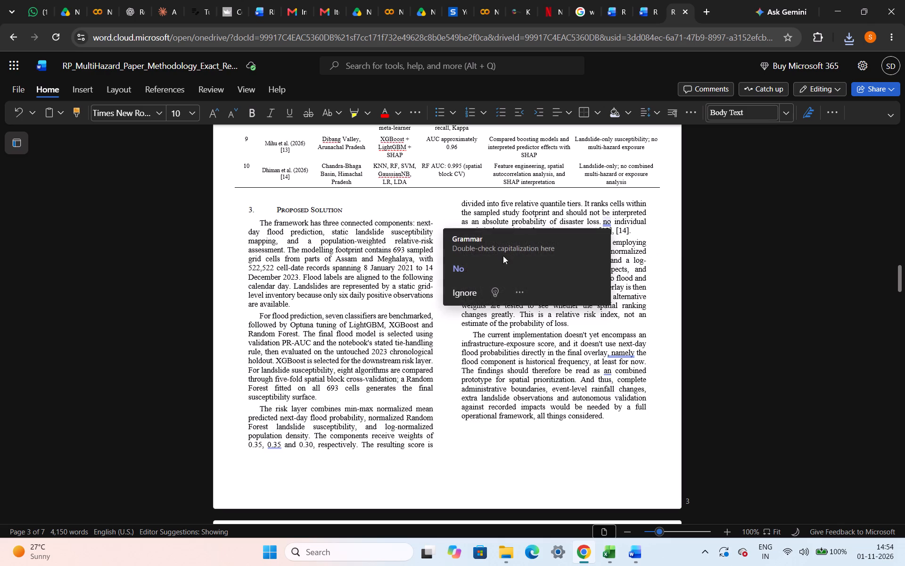
left_click(454, 272)
Check the layout of the Methodology section on the following page.
scroll(484, 468, "down", 2)
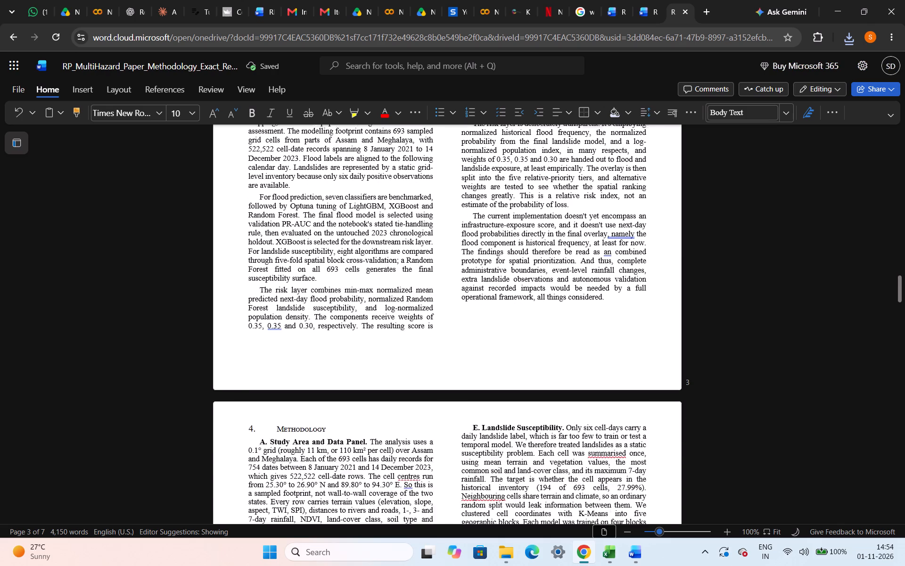
scroll(484, 468, "down", 2)
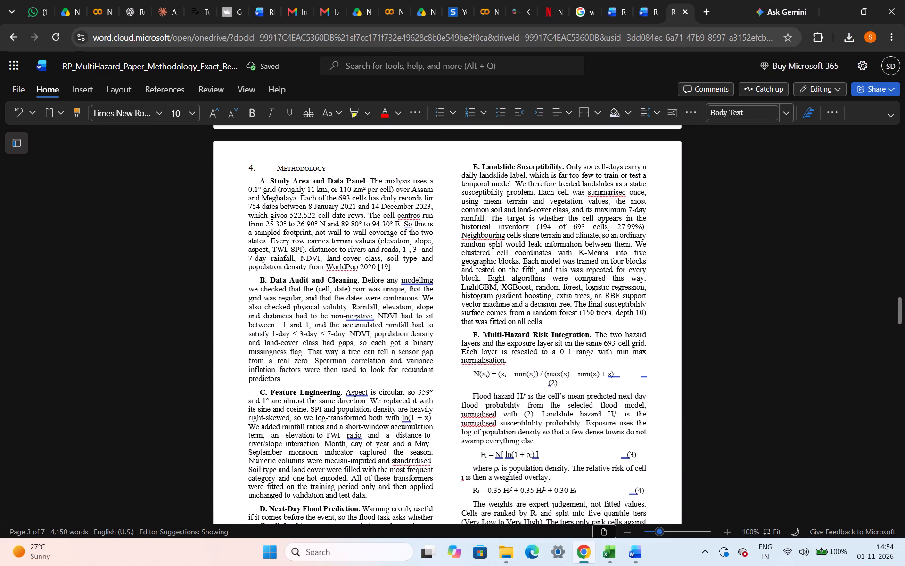